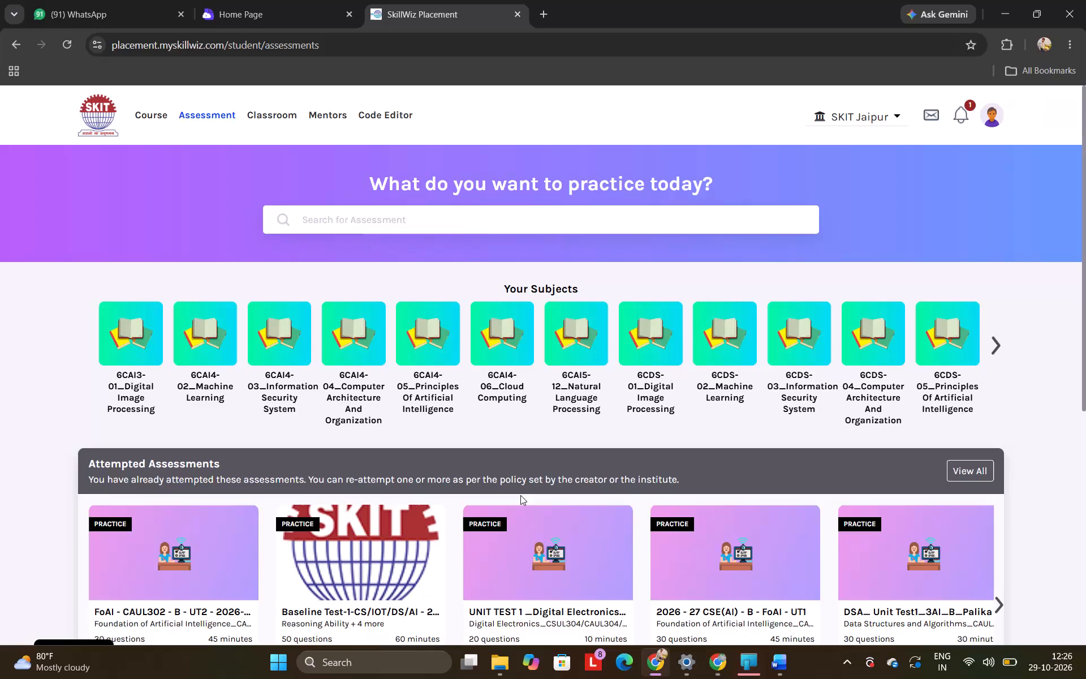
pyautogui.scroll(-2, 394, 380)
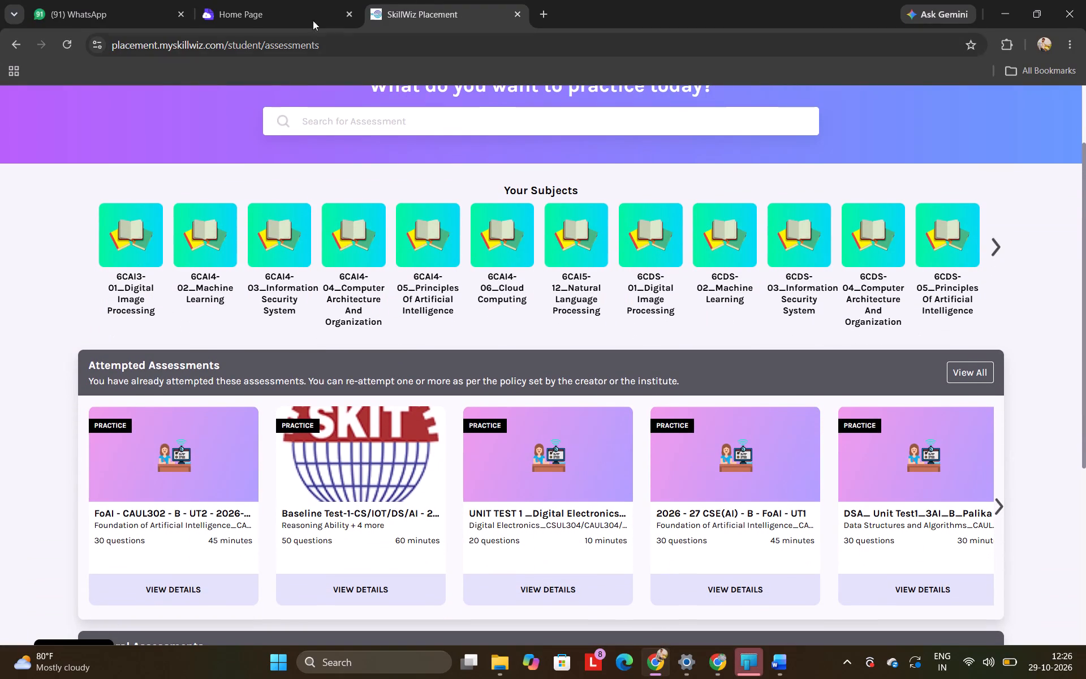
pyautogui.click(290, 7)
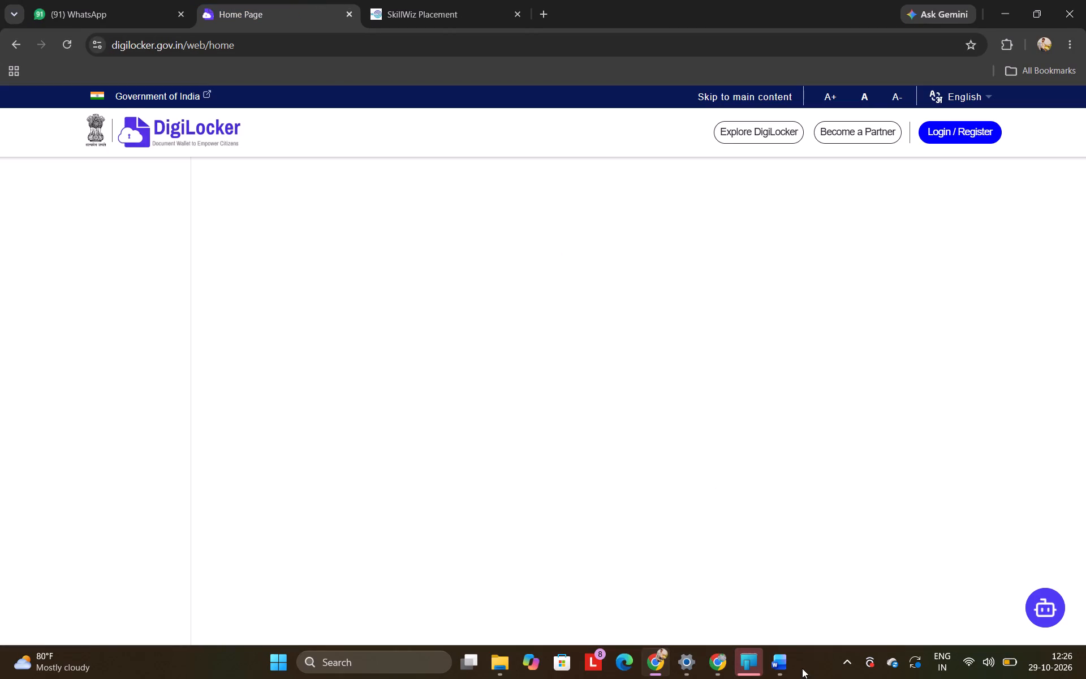
# Bring up the Word report beside the sample report PDF in ChatGPT and examine the PDF's section 4.2.2, Chat Response, and its screenshot.
pyautogui.click(779, 662)
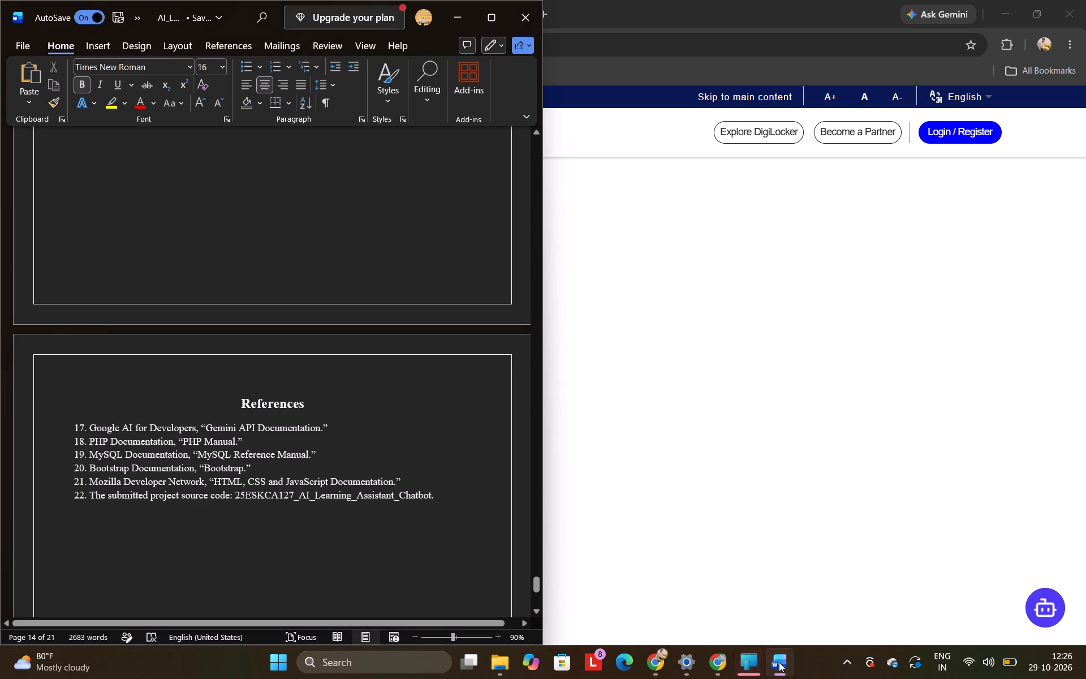
pyautogui.click(717, 661)
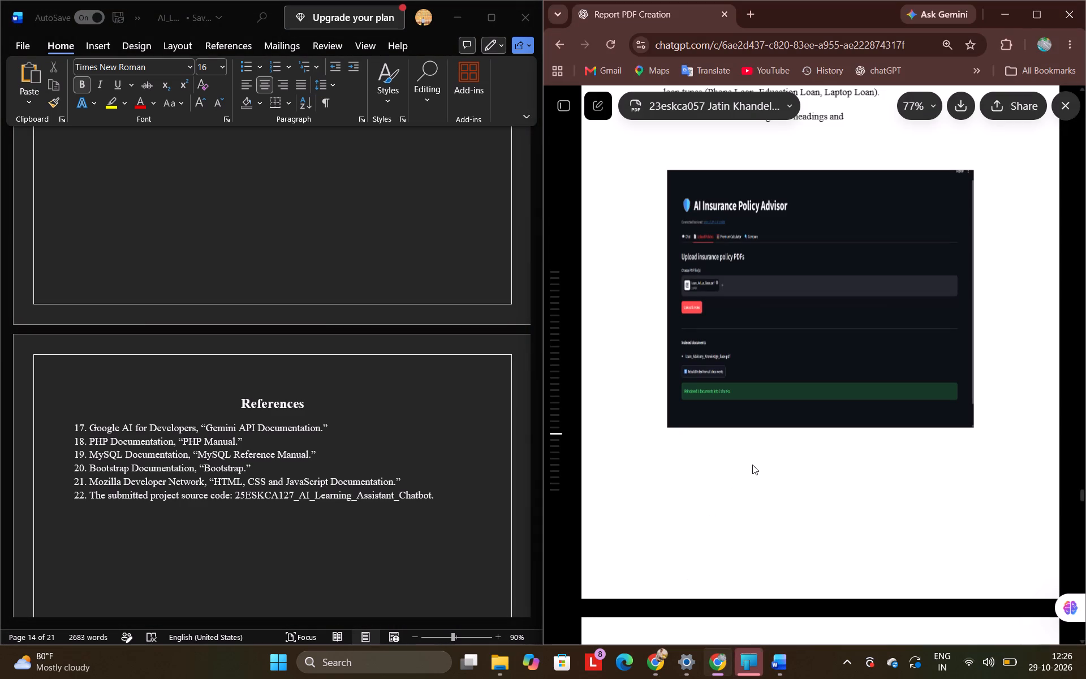
pyautogui.scroll(3, 752, 465)
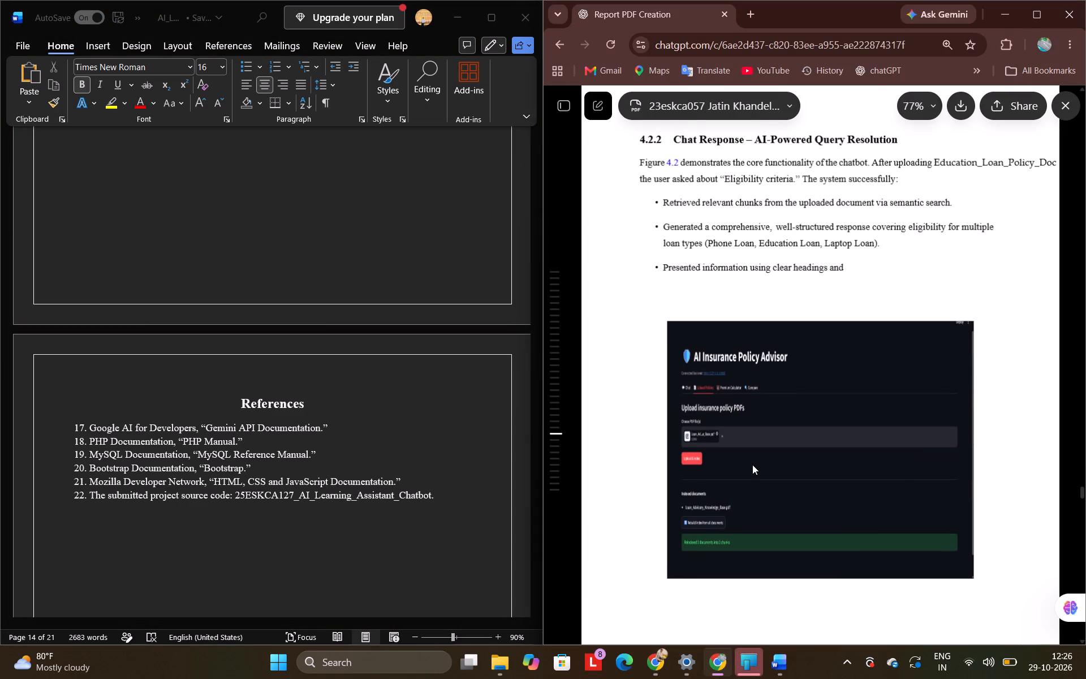
pyautogui.scroll(-10, 752, 465)
pyautogui.scroll(6, 752, 465)
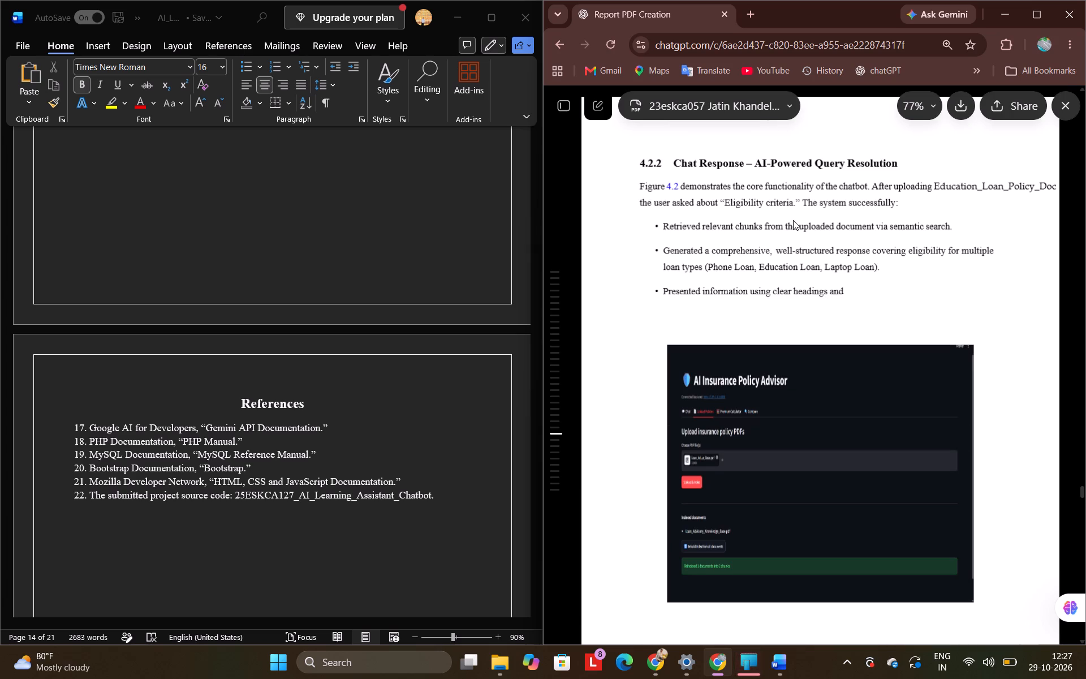
# Review the Word report backwards from References through Chapter 4 to Chapter 3, Snapshots, comparing it with the sample PDF's screenshot pages.
pyautogui.scroll(8, 793, 220)
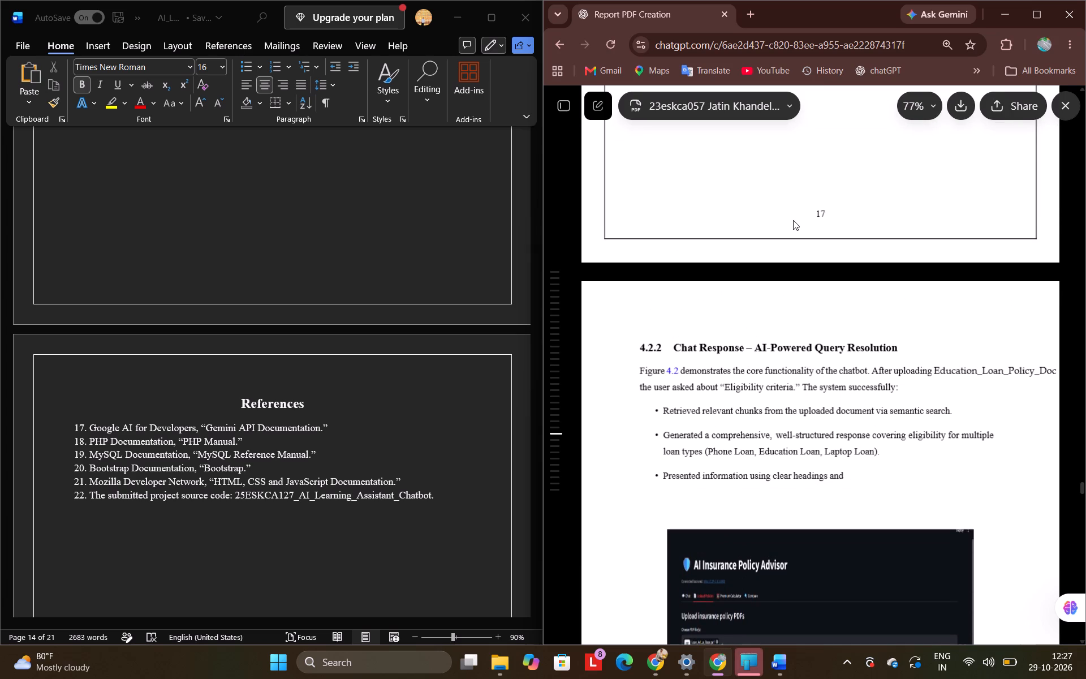
pyautogui.scroll(2, 744, 325)
pyautogui.scroll(2, 359, 353)
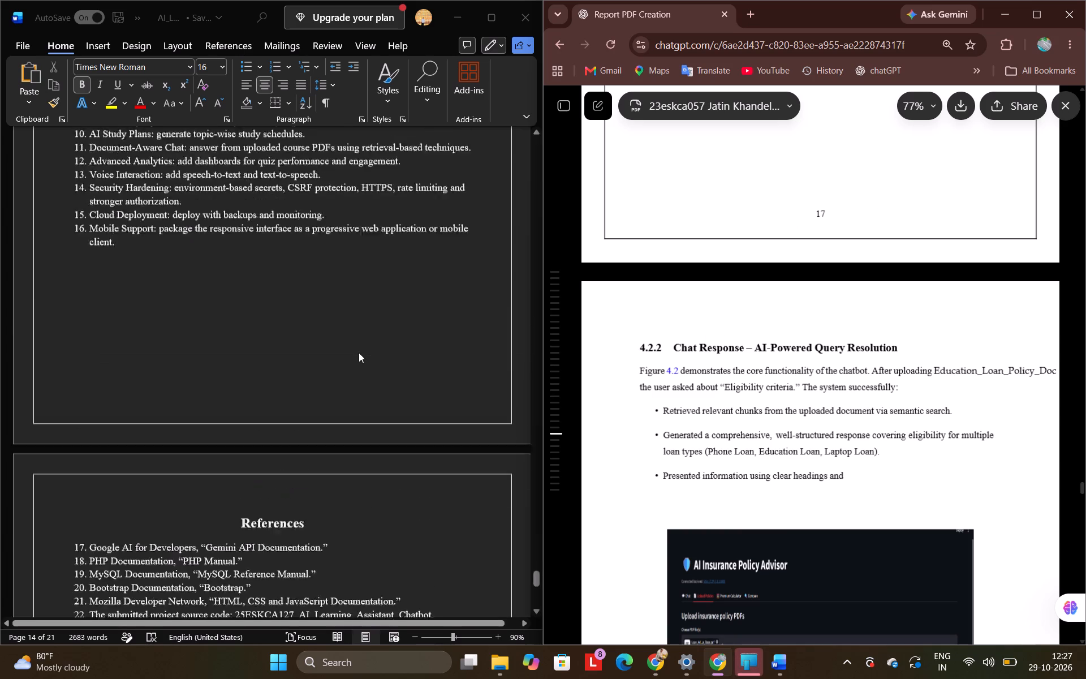
pyautogui.scroll(11, 359, 353)
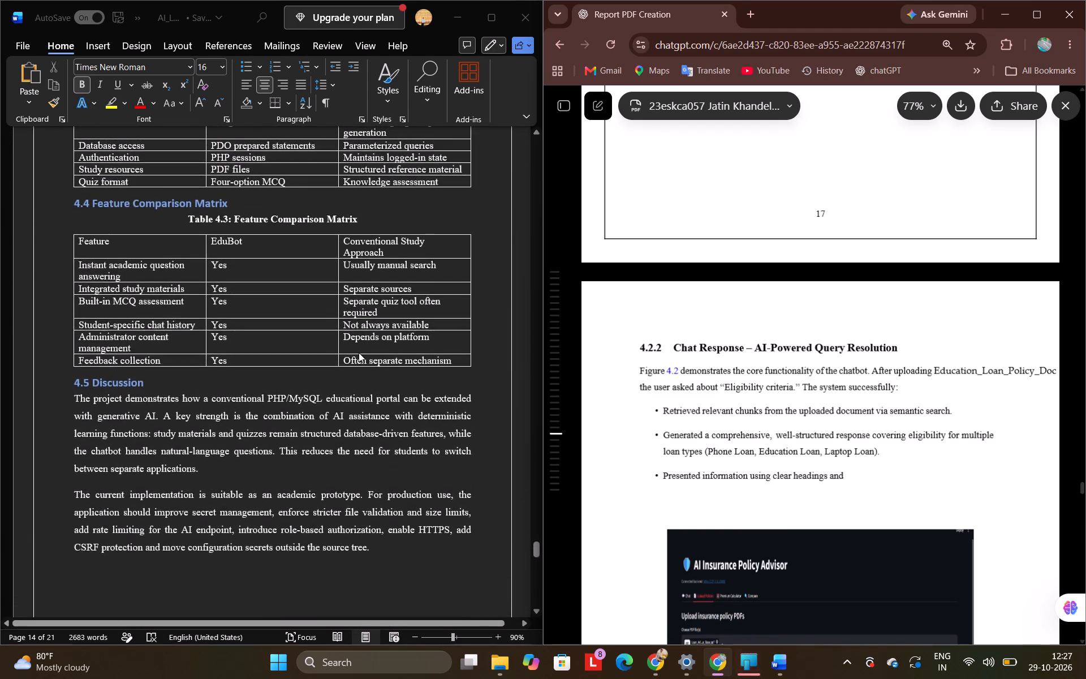
pyautogui.scroll(6, 359, 353)
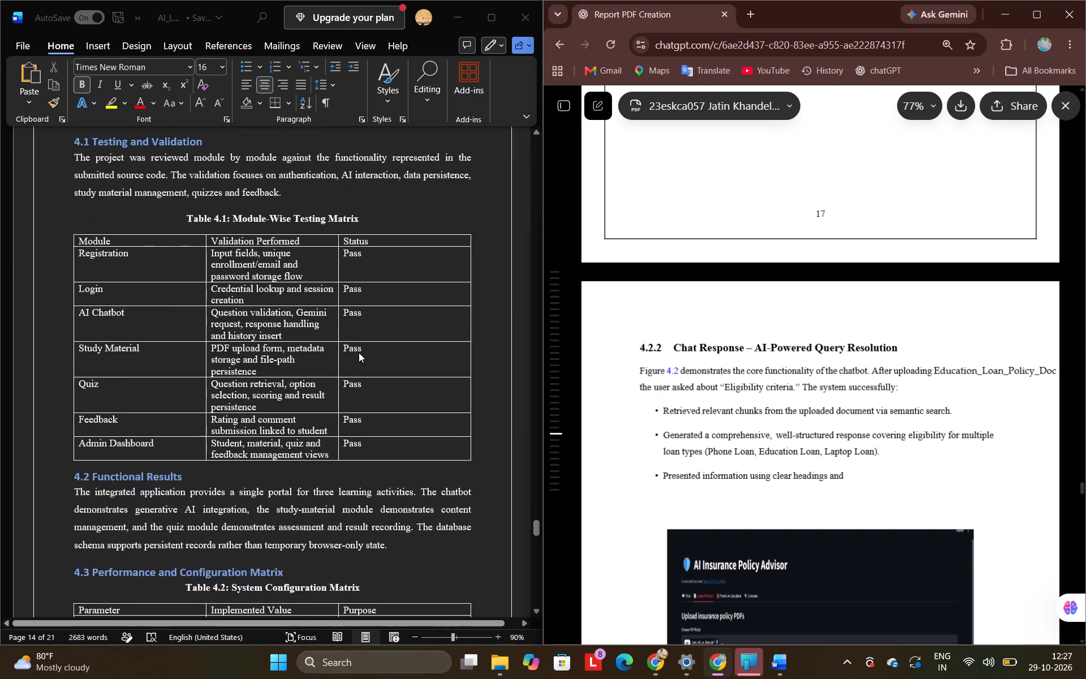
pyautogui.scroll(7, 359, 353)
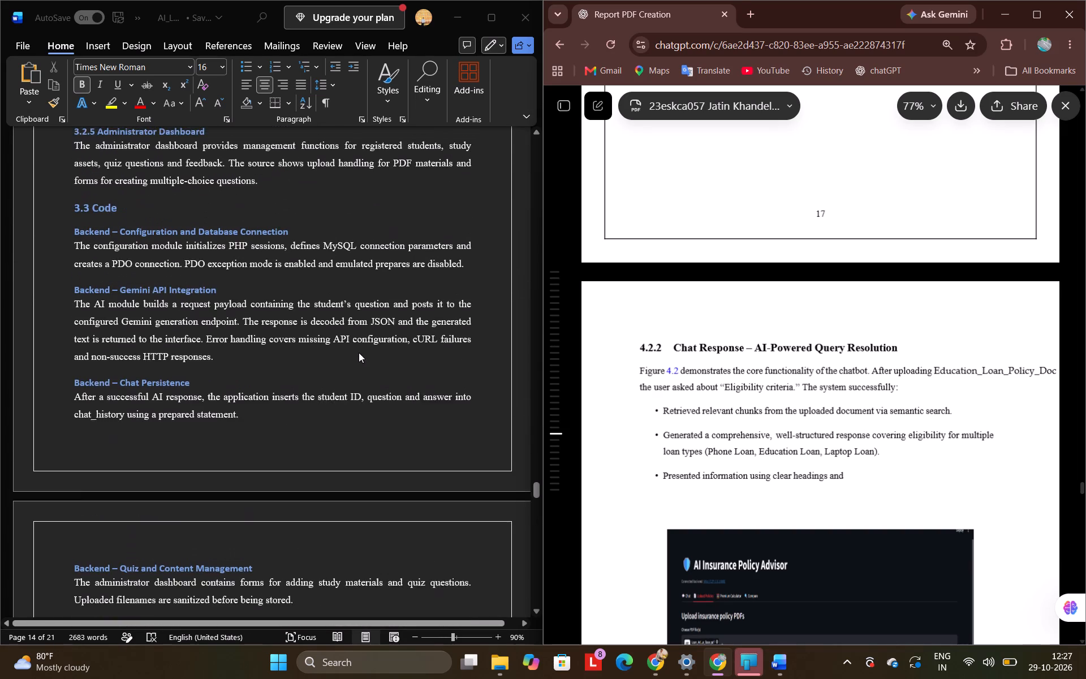
pyautogui.scroll(7, 359, 353)
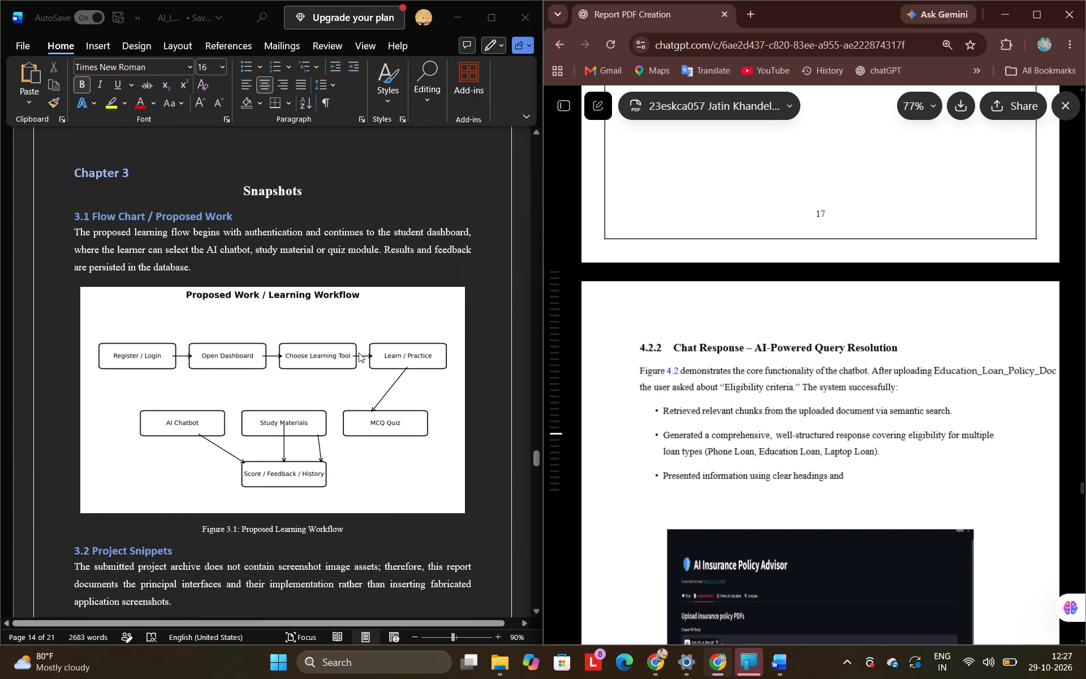
pyautogui.scroll(2, 359, 353)
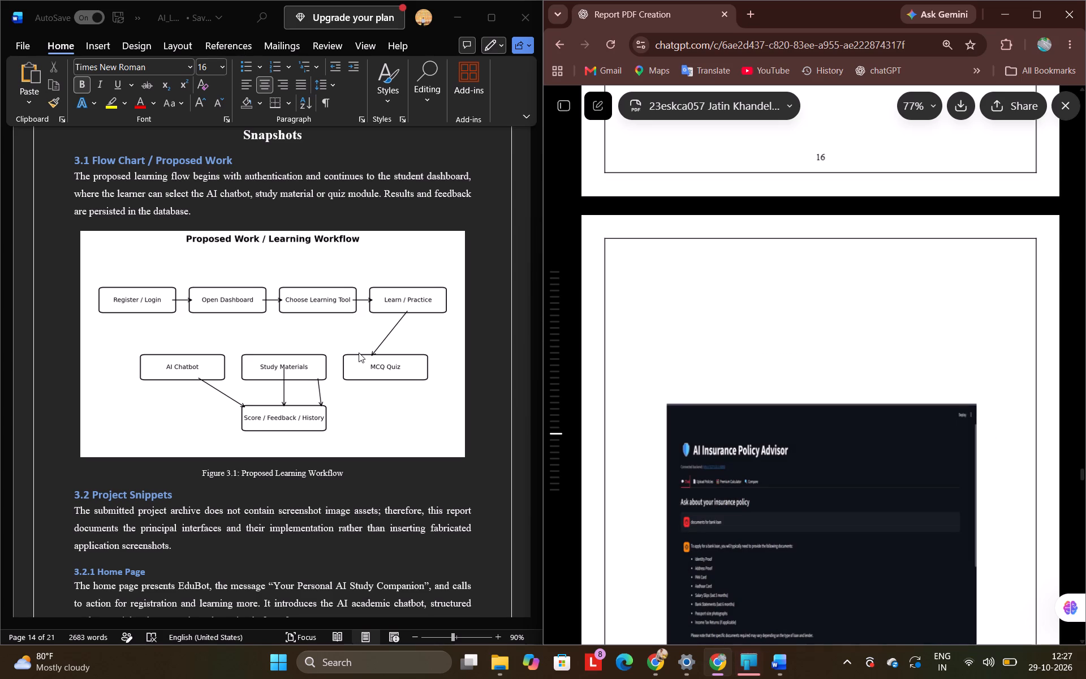
# Examine the Word report's Chapters 2 and 1, including the database tables, ER and architecture diagrams, project features and technology stack.
pyautogui.scroll(5, 365, 293)
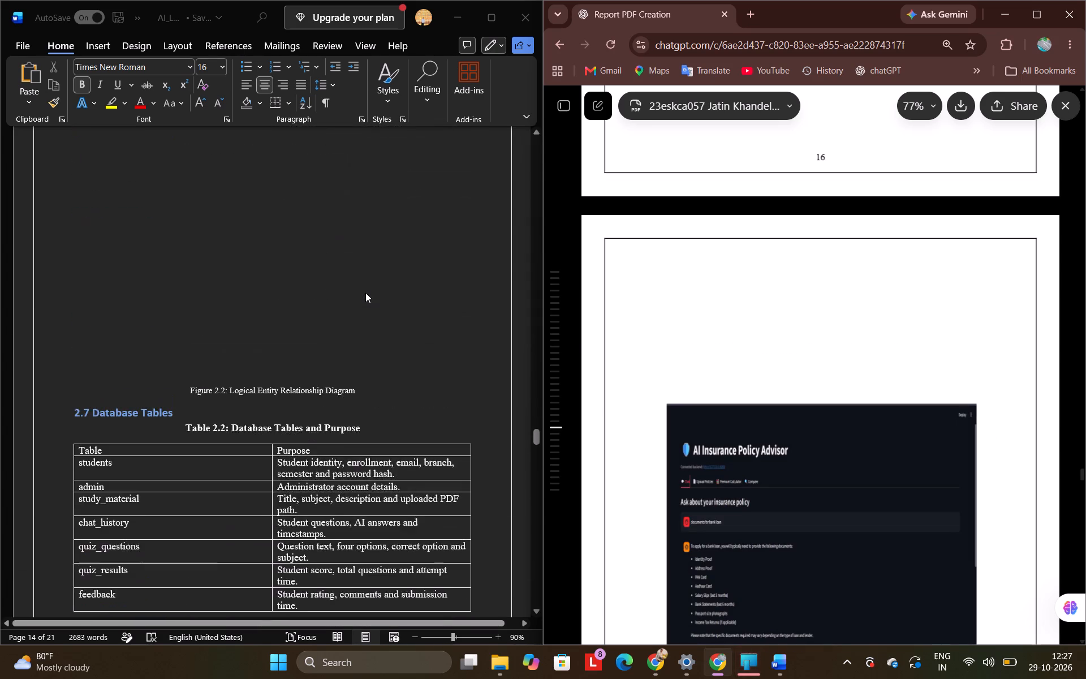
pyautogui.scroll(5, 365, 293)
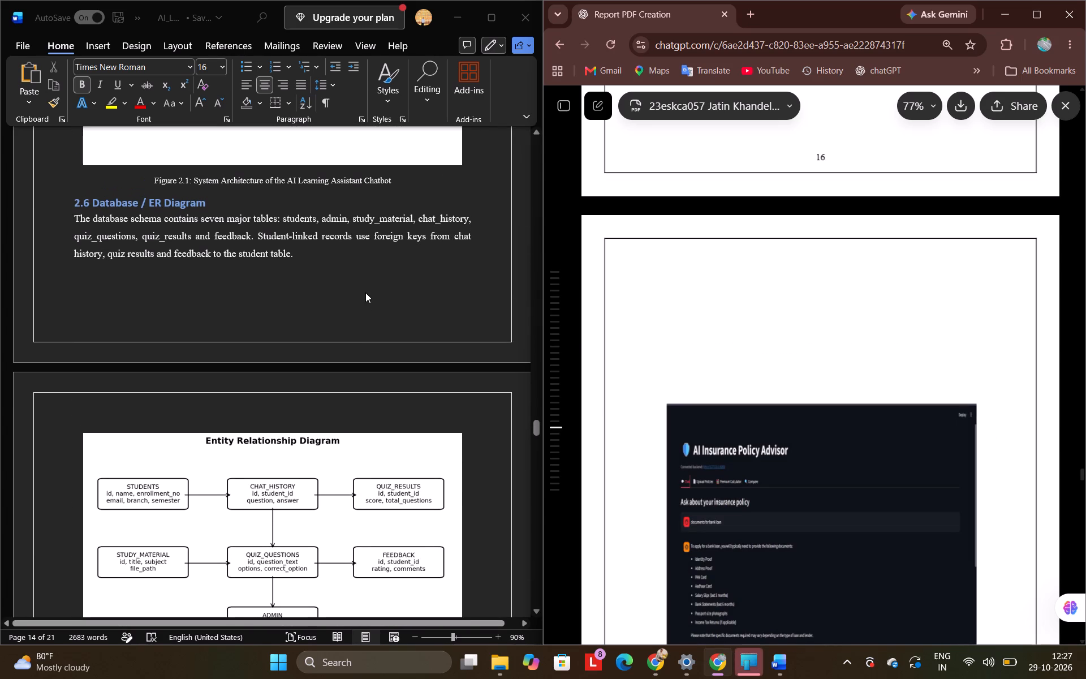
pyautogui.scroll(3, 365, 293)
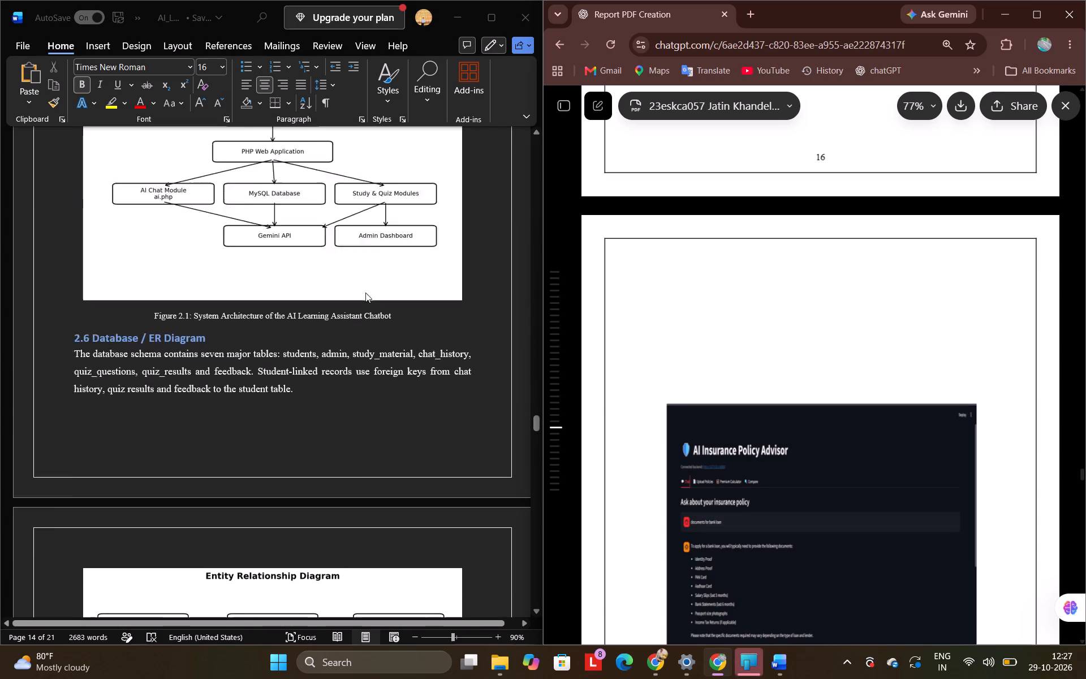
pyautogui.scroll(1, 365, 293)
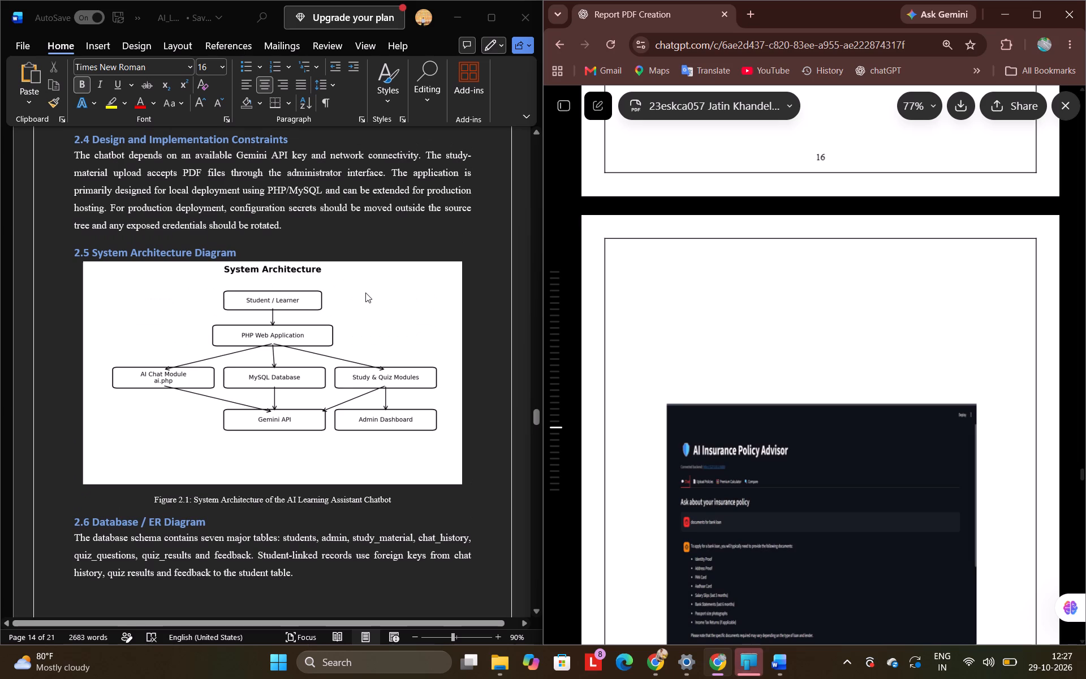
pyautogui.scroll(5, 365, 293)
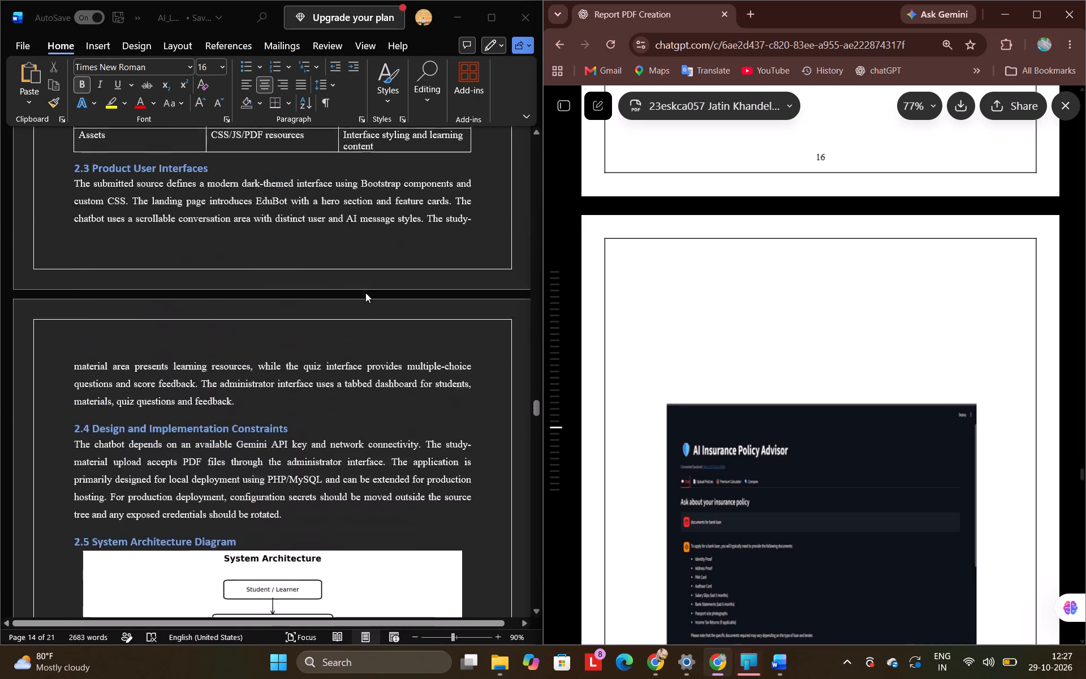
pyautogui.scroll(8, 365, 293)
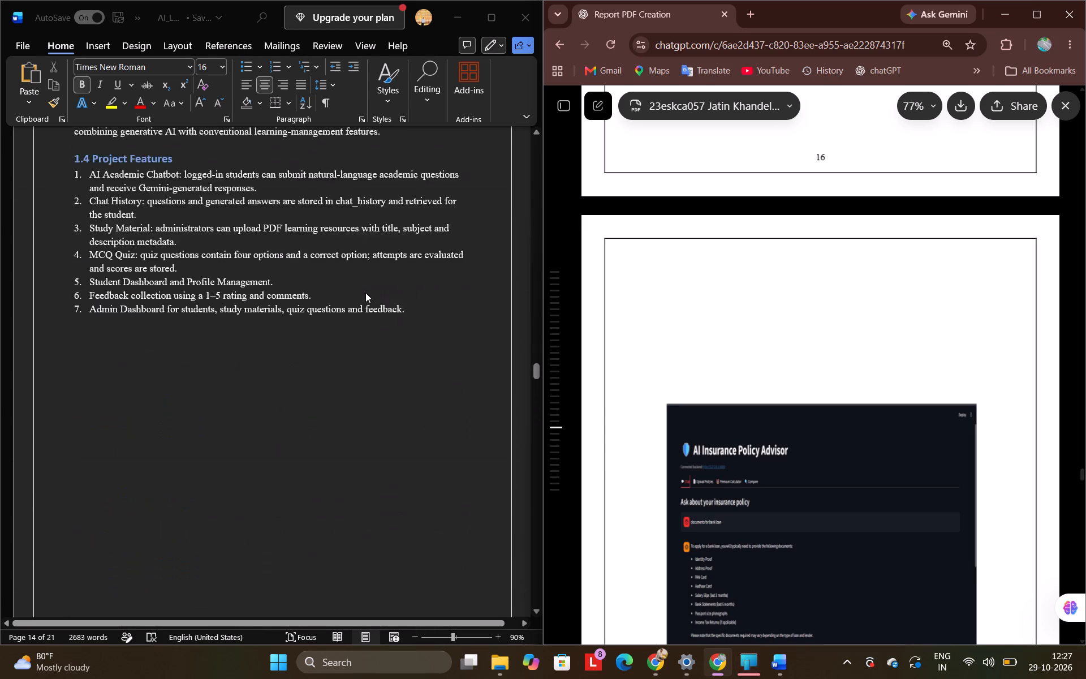
pyautogui.scroll(3, 365, 293)
pyautogui.hscroll(1, 365, 293)
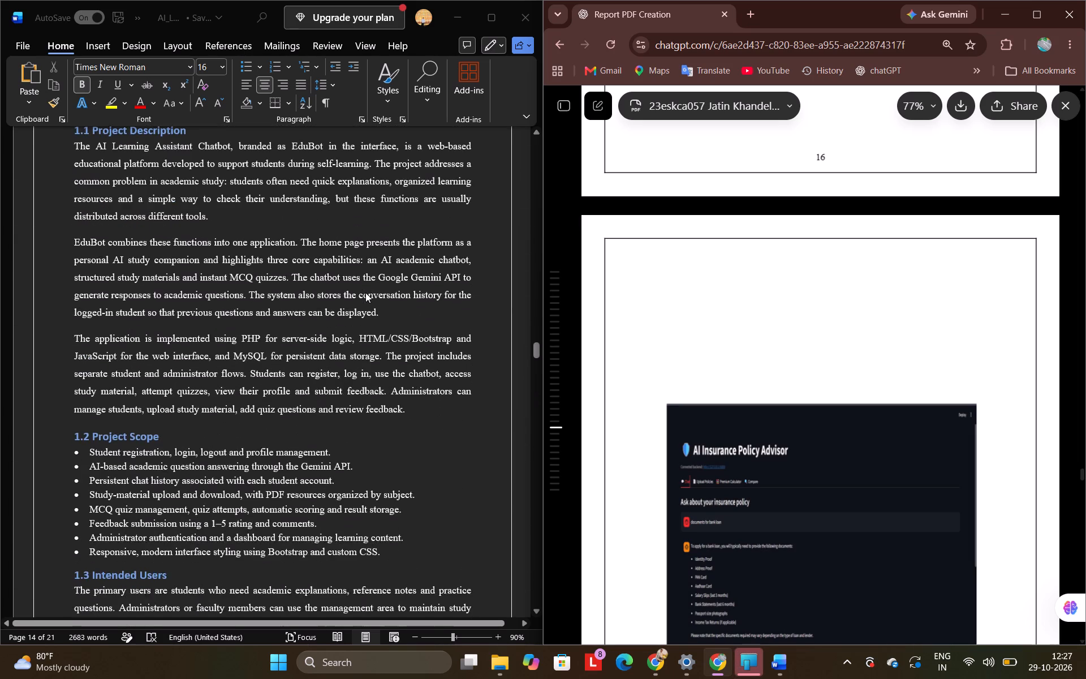
pyautogui.hscroll(1, 365, 293)
# Compare the Word report's Chapter 3 Snapshots pages with the Chapter 4 testing and result screenshot sections of the sample PDF report.
pyautogui.scroll(-13, 365, 293)
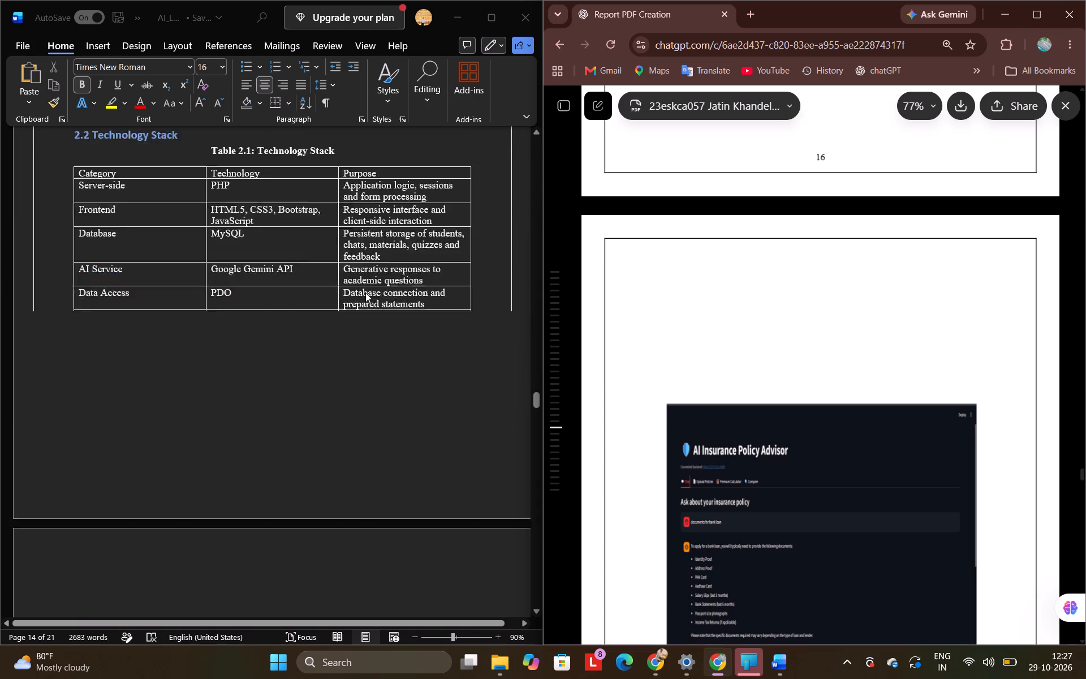
pyautogui.scroll(-12, 365, 293)
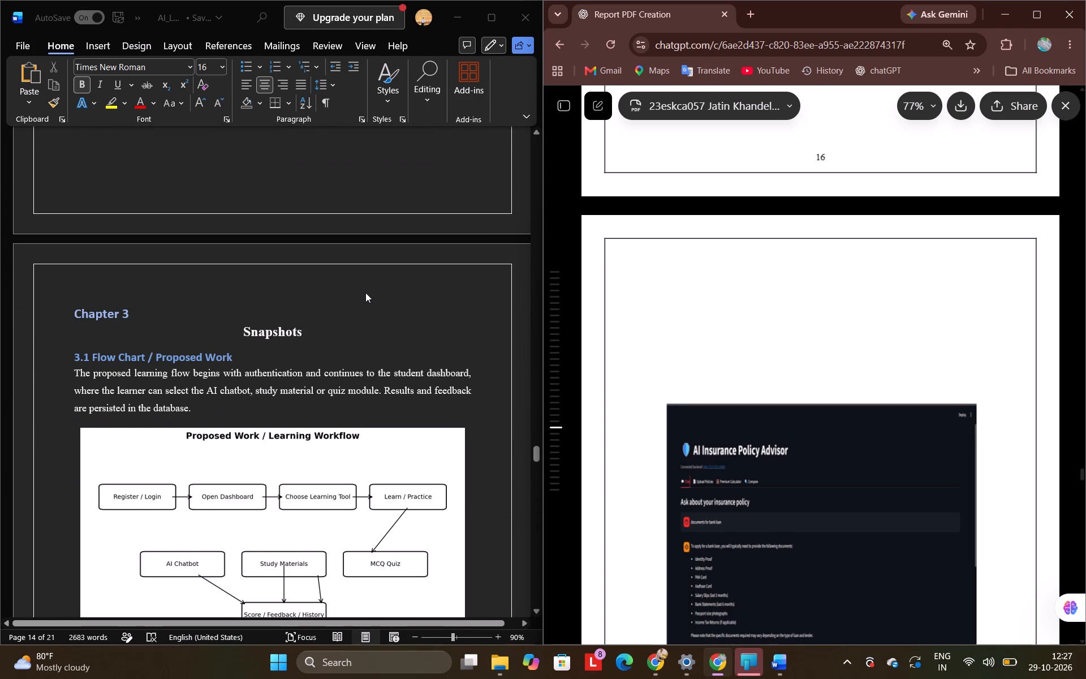
pyautogui.scroll(4, 726, 288)
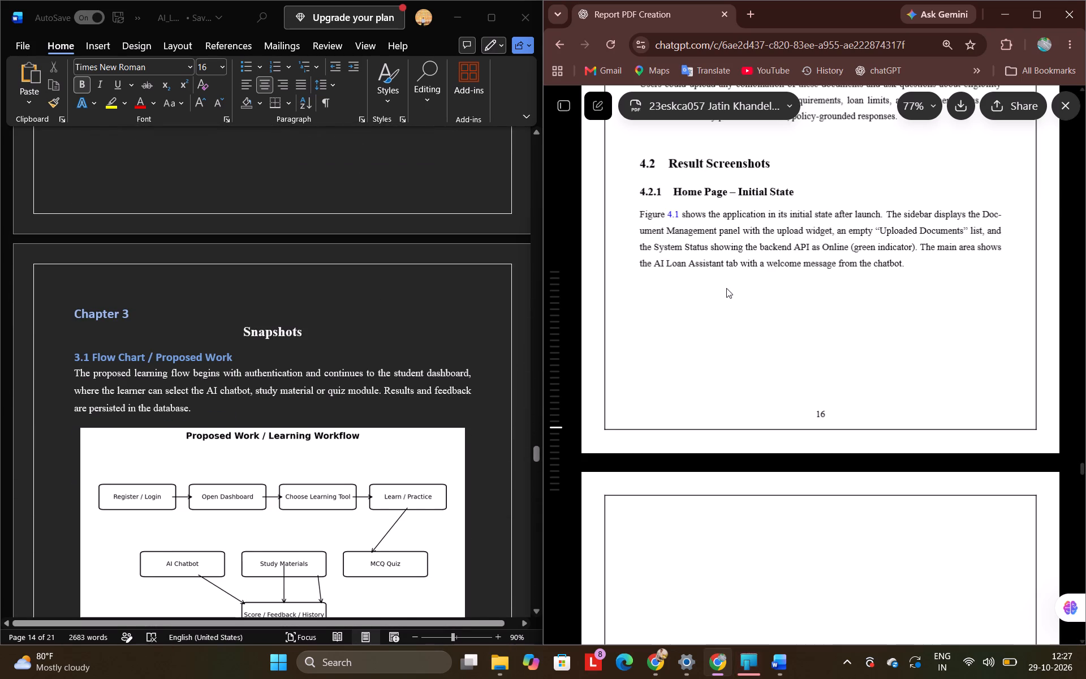
pyautogui.scroll(3, 726, 288)
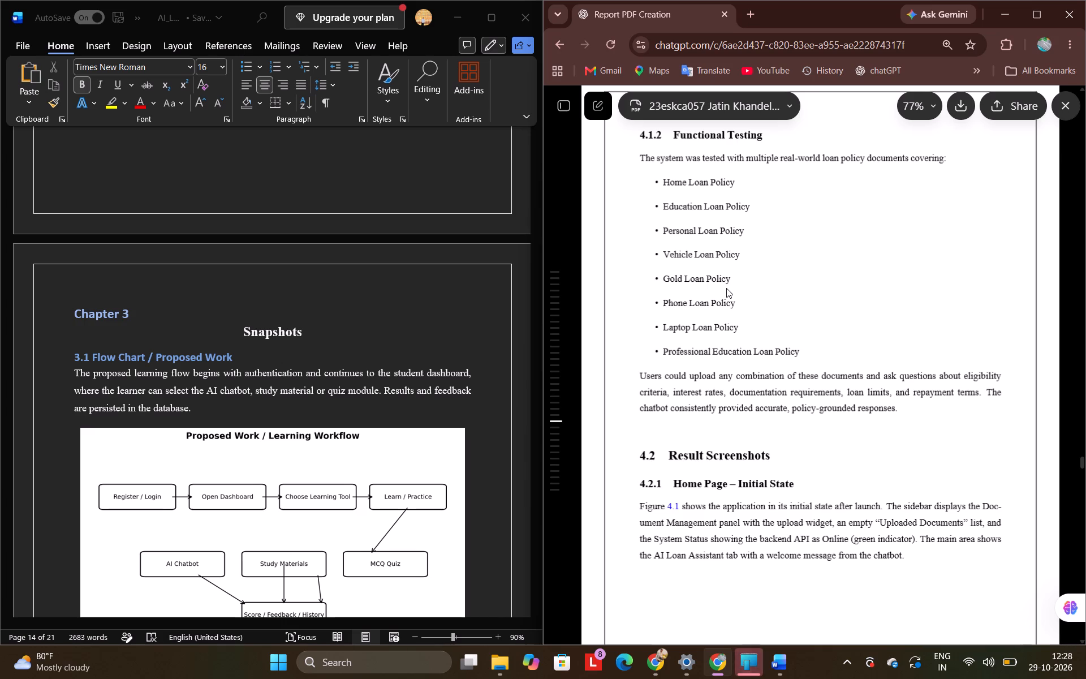
pyautogui.scroll(13, 726, 288)
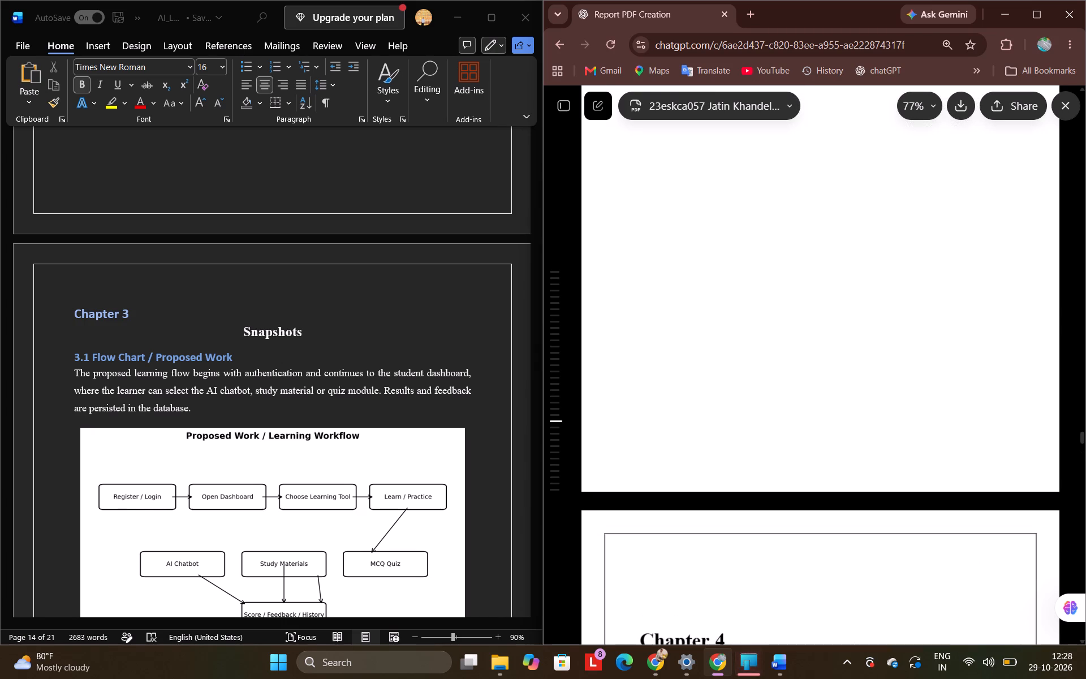
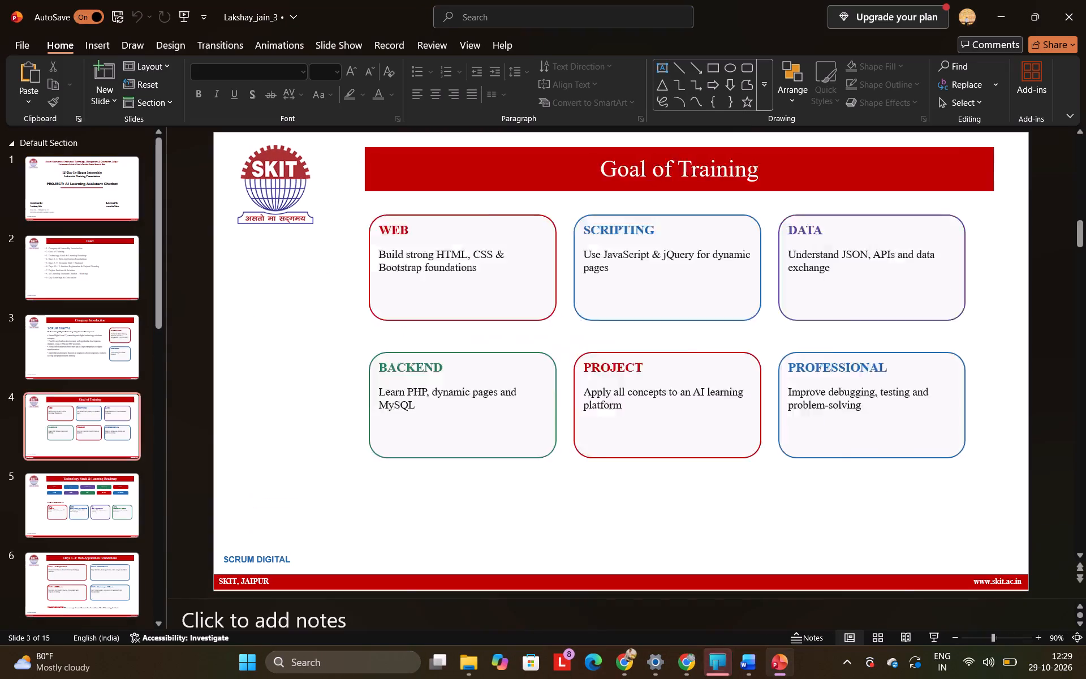
# Review the project presentation from the Goal of Training slide through the study material and working flow slides to Project Demonstration.
pyautogui.scroll(-4, 387, 398)
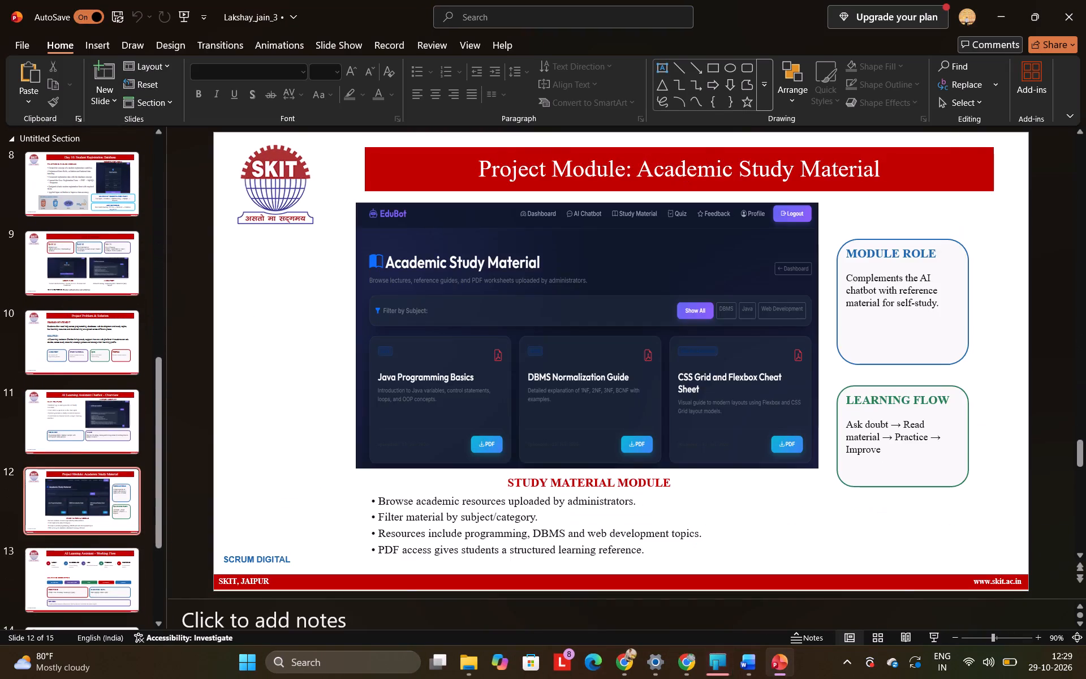
pyautogui.scroll(-1, 387, 398)
pyautogui.scroll(1, 387, 398)
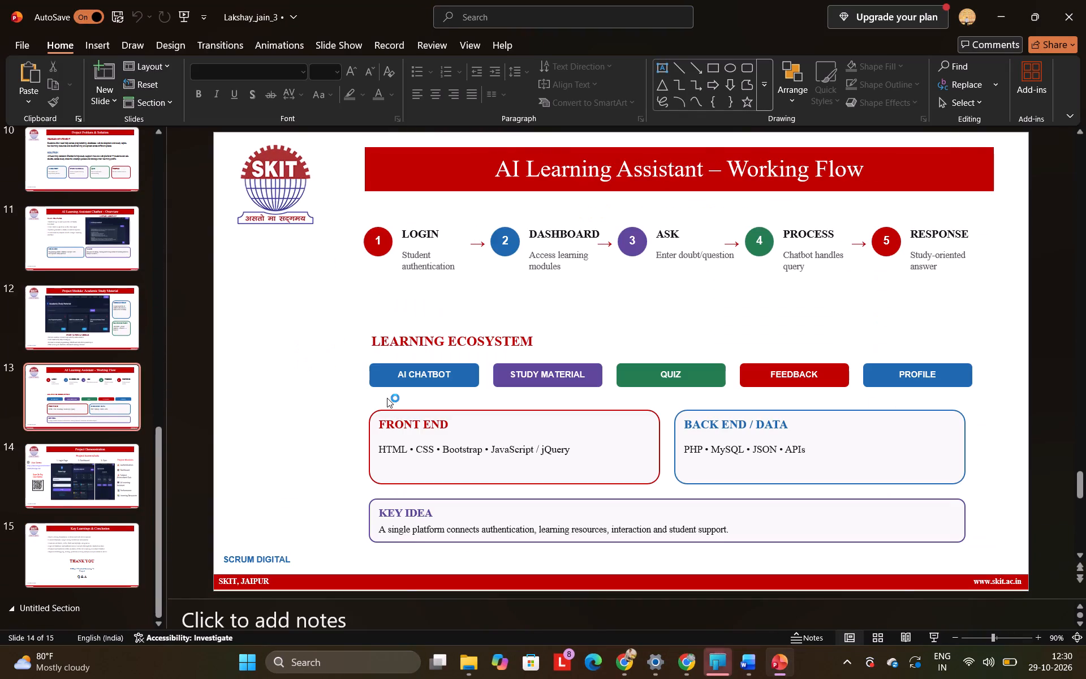
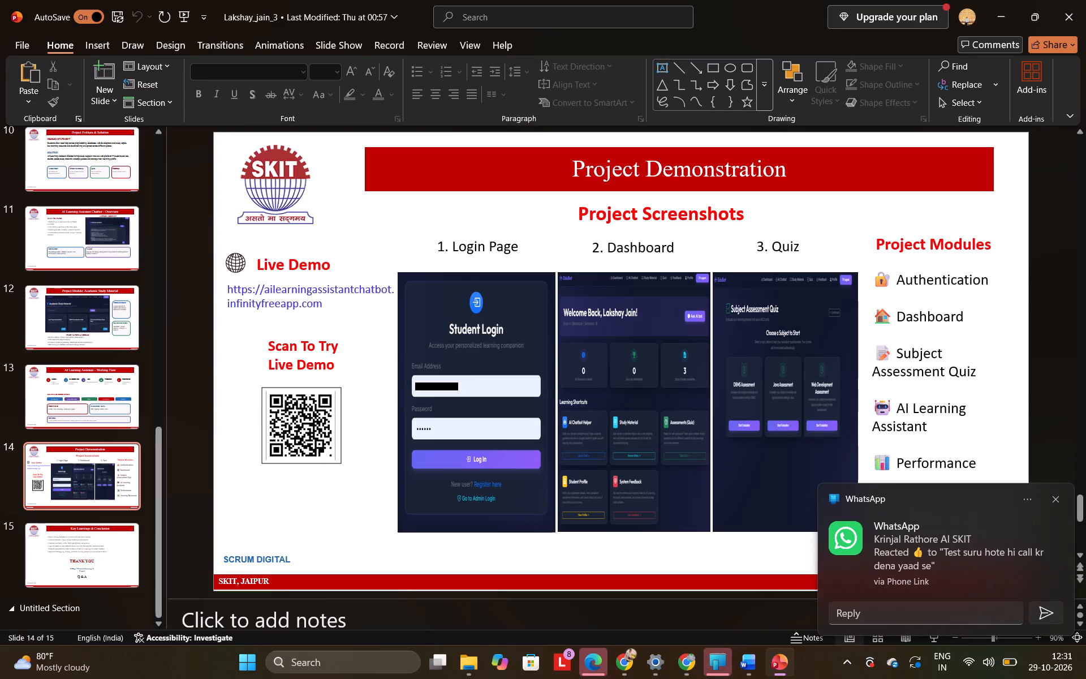
# Review the presentation's slides from Project Demonstration back to Days 5–9: Dynamic Web Pages & Backend, and forward again to Project Problem & Solution.
pyautogui.scroll(1, 695, 279)
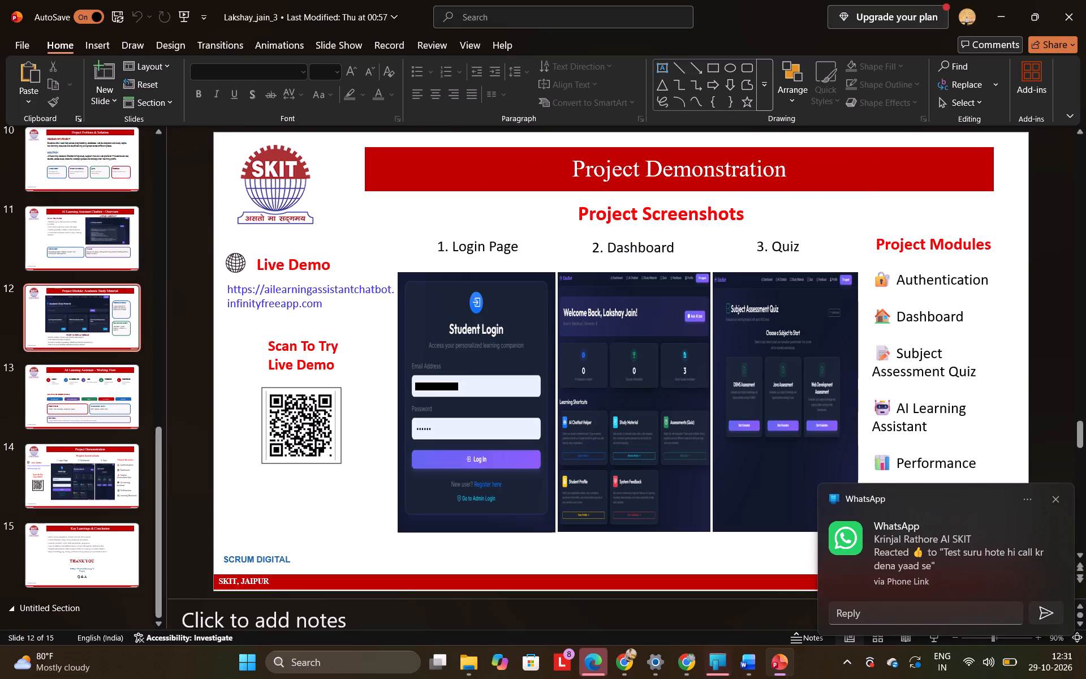
pyautogui.scroll(2, 695, 279)
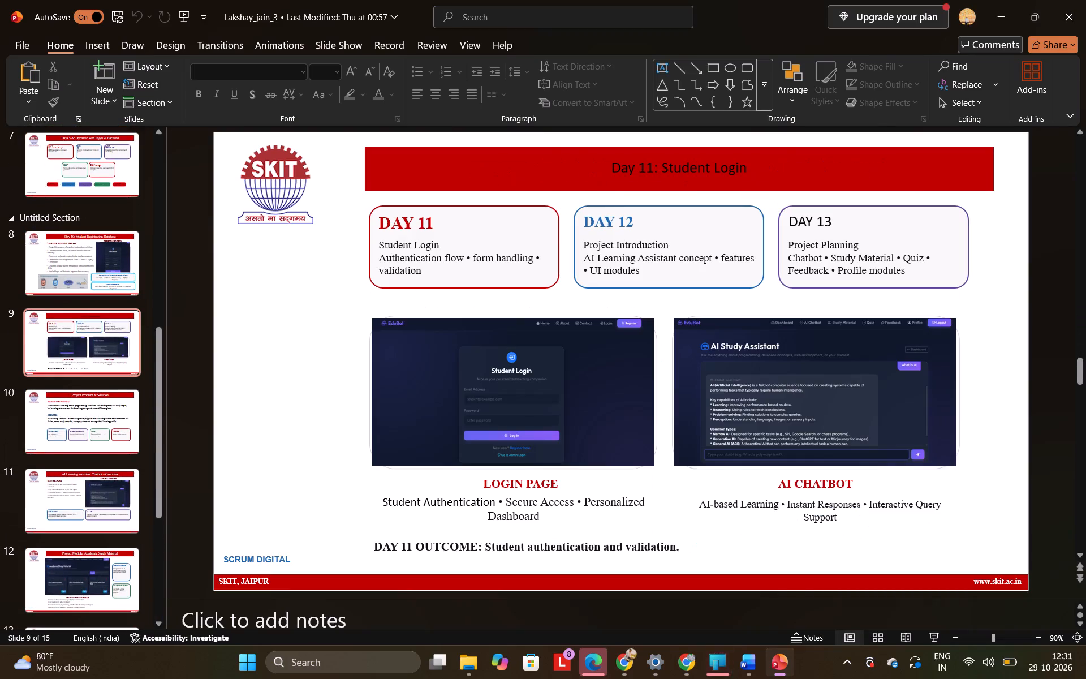
pyautogui.scroll(1, 695, 279)
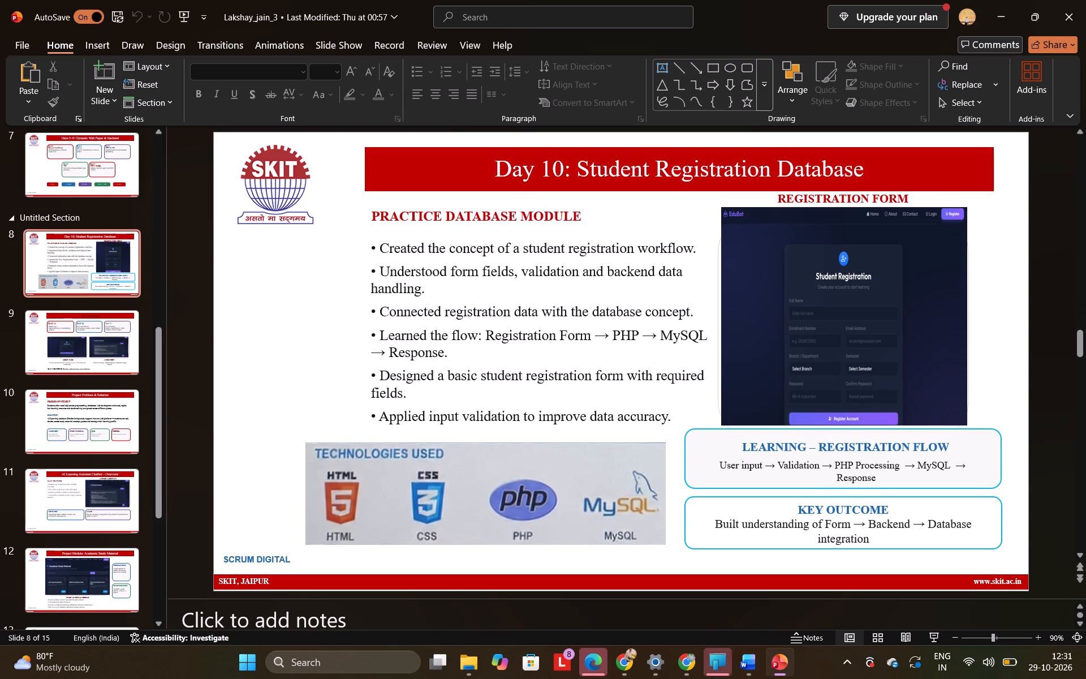
pyautogui.scroll(-1, 695, 279)
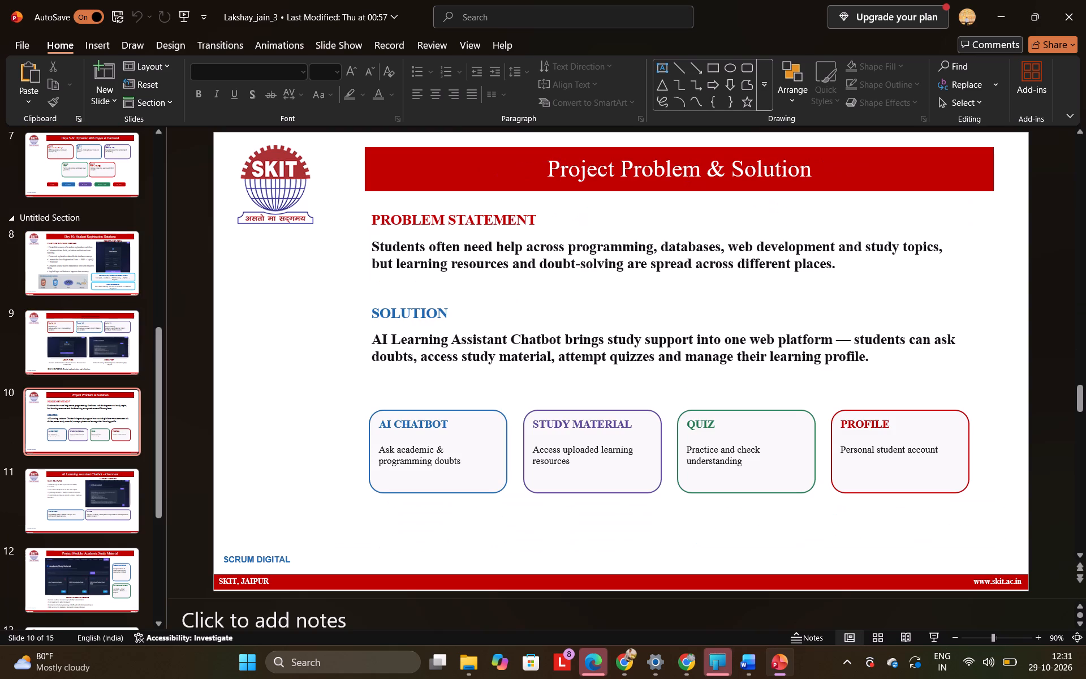
pyautogui.press('Left')
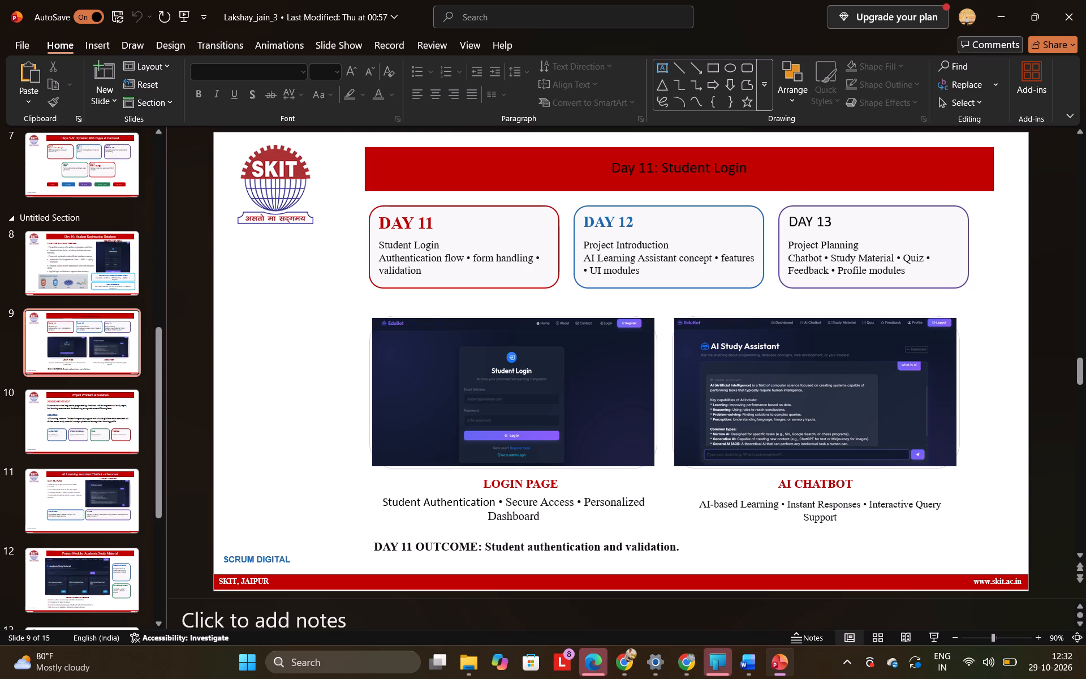
pyautogui.press('Left')
pyautogui.press('Left')
pyautogui.press('Left')
pyautogui.press('Left')
pyautogui.press('Right')
pyautogui.press('Right')
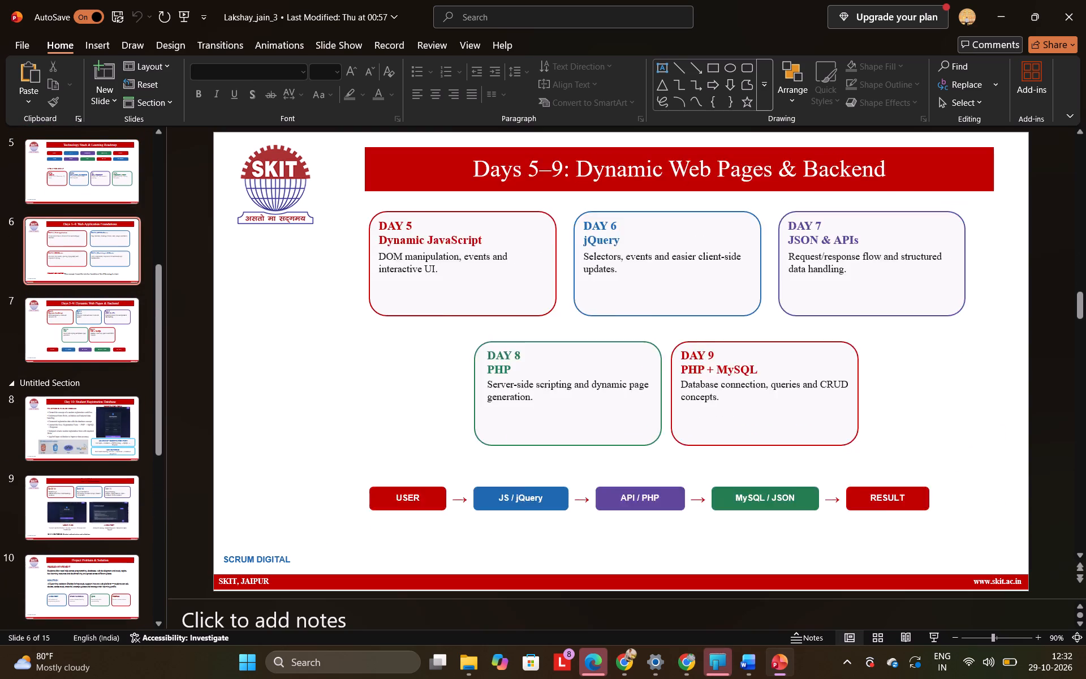
pyautogui.press('Right')
pyautogui.press('Right')
pyautogui.press('Right')
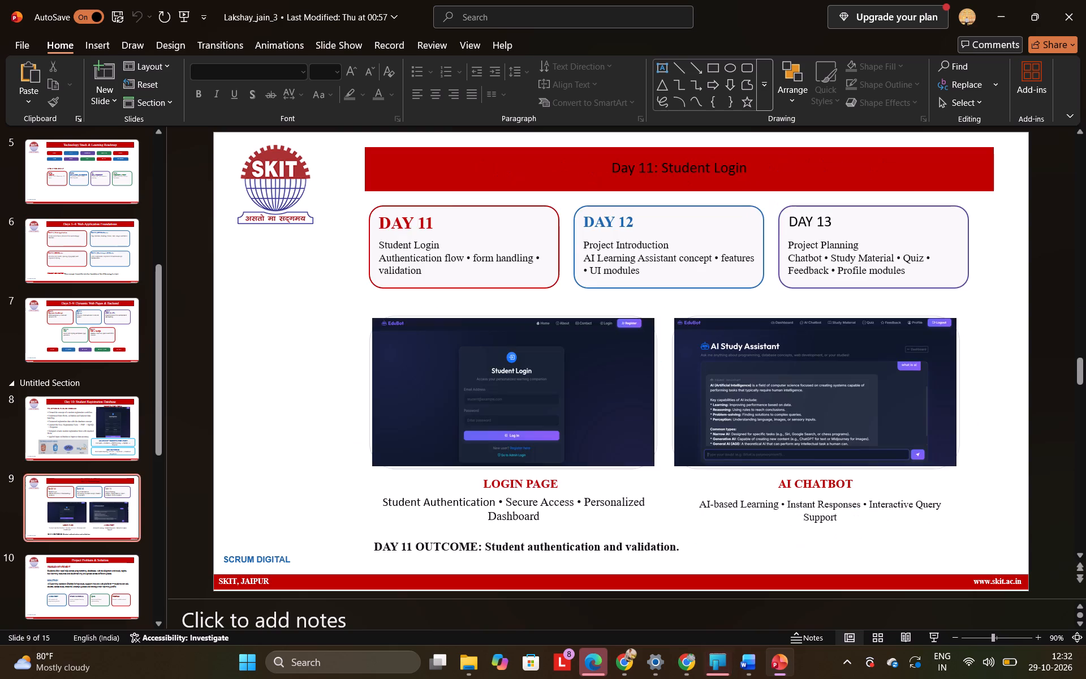
pyautogui.press('Left')
pyautogui.press('Right')
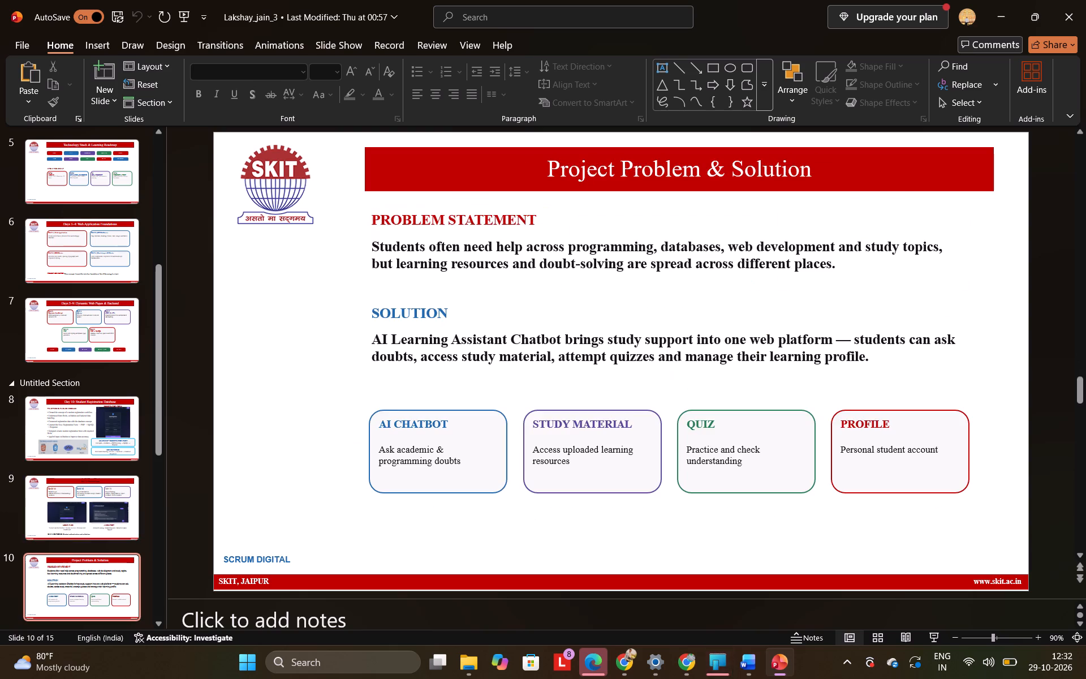
pyautogui.press('Right')
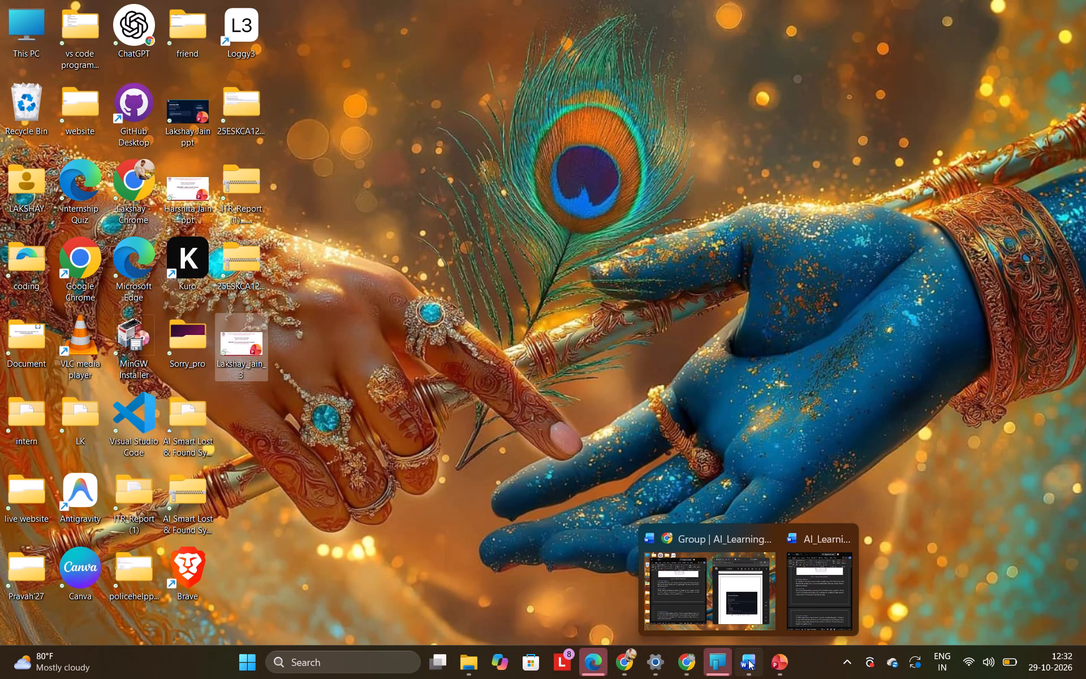
# Switch to the Edge window showing the AI Learning Assistant website's student dashboard.
pyautogui.click(593, 668)
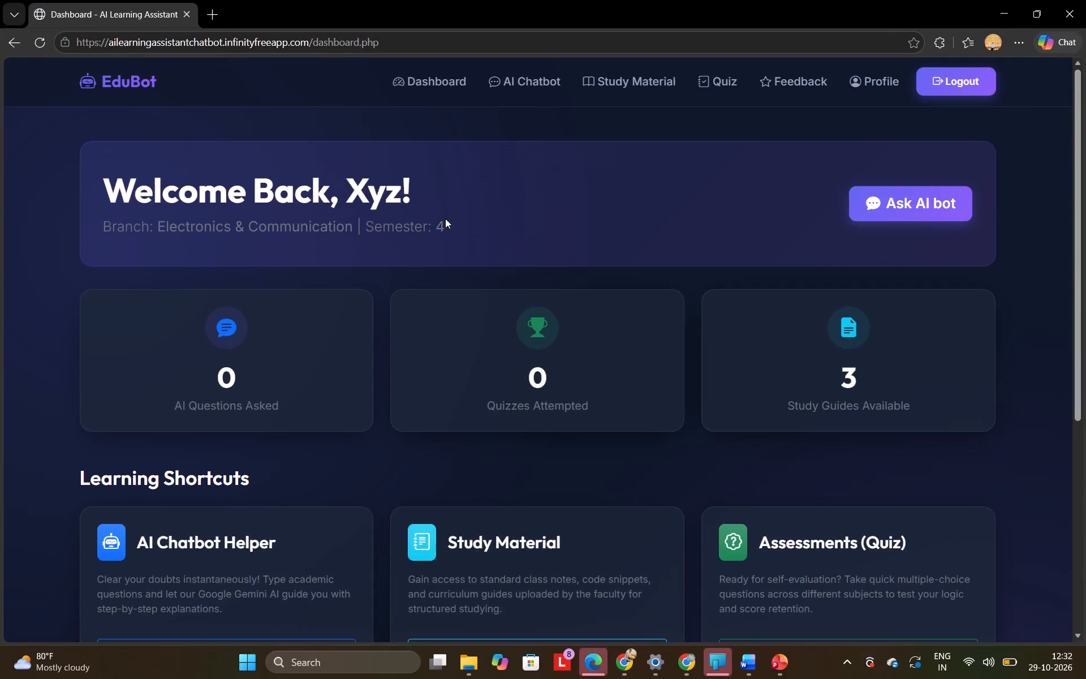
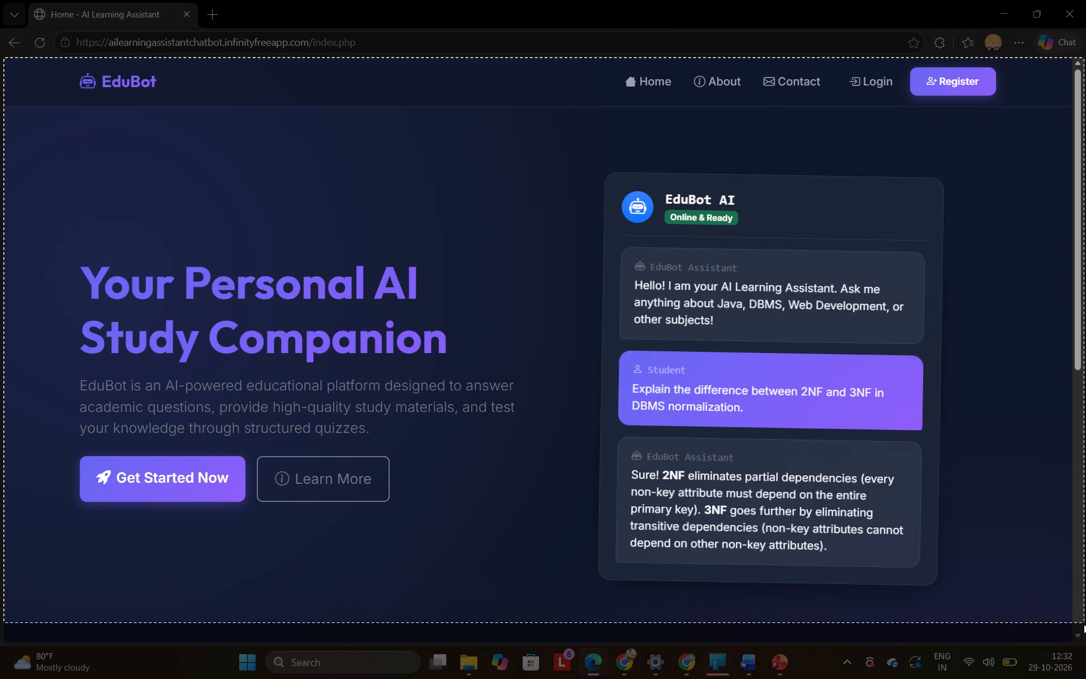
# Capture a screen snip of the EduBot home page, covering the page content below the browser's address bar.
pyautogui.moveTo(1084, 624); pyautogui.dragTo(1074, 637)
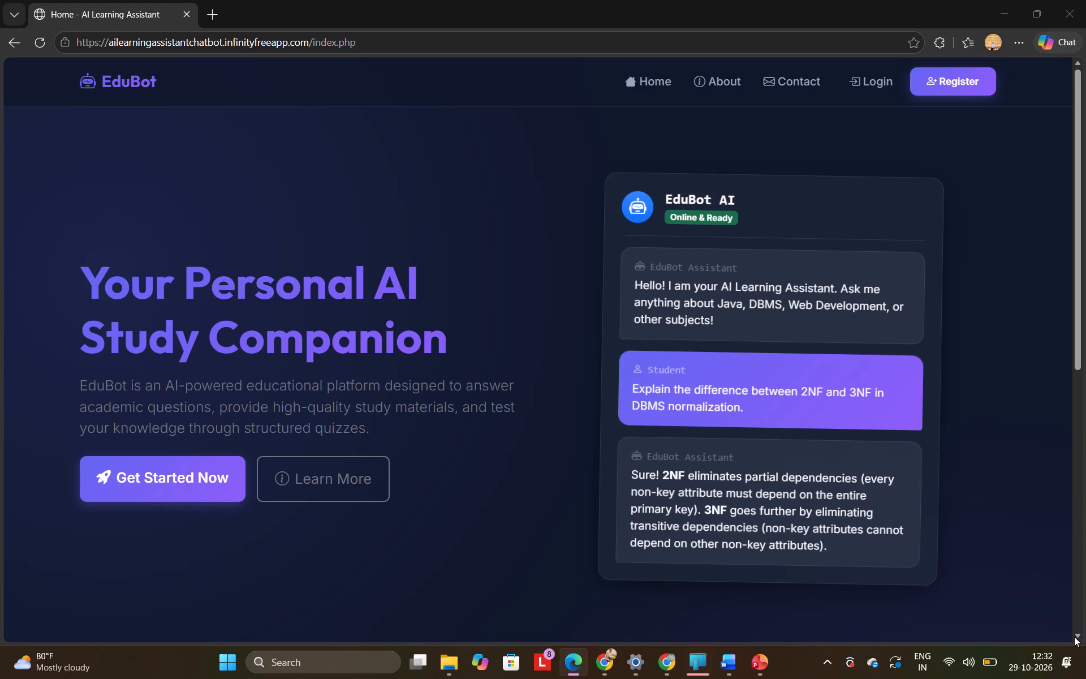
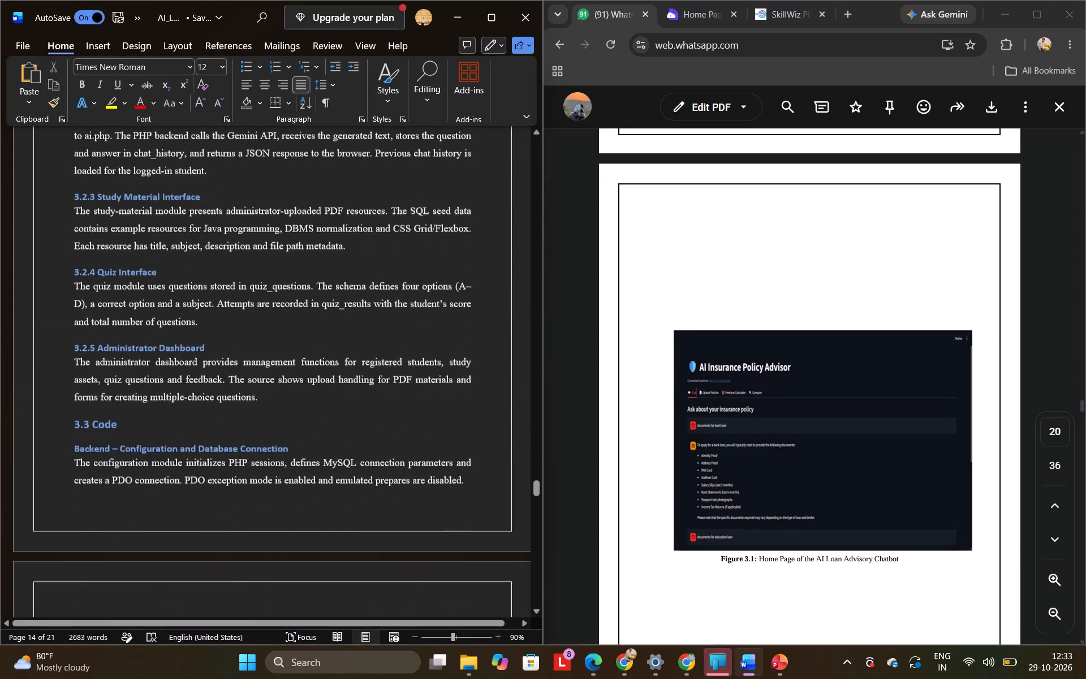
pyautogui.press('Return')
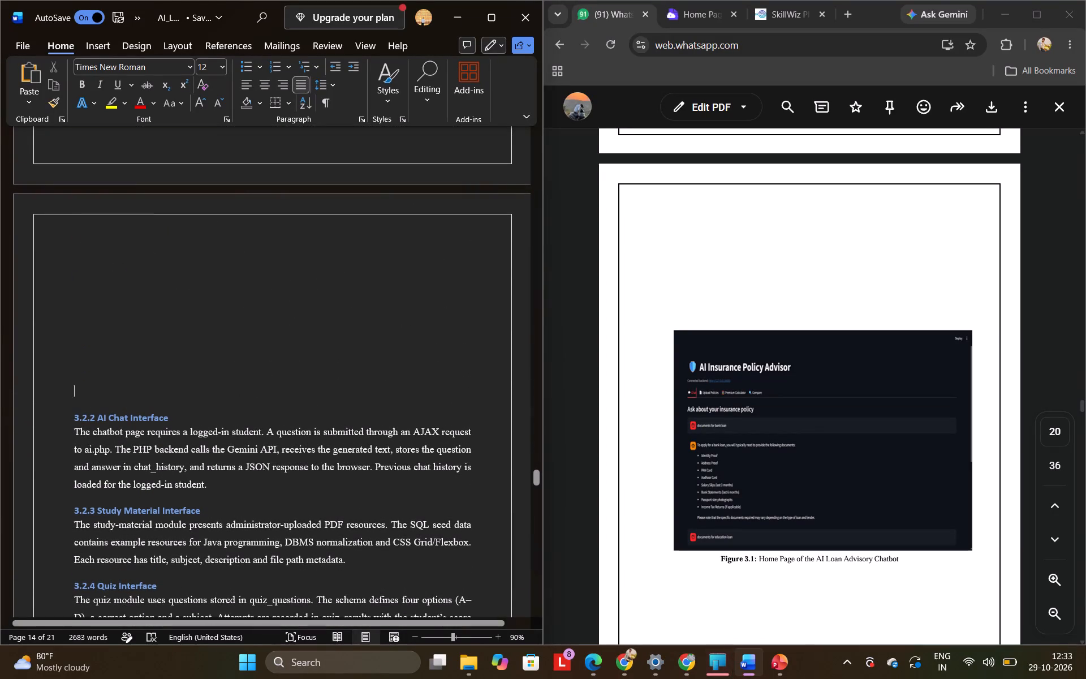
pyautogui.press('Return')
pyautogui.press('Return')
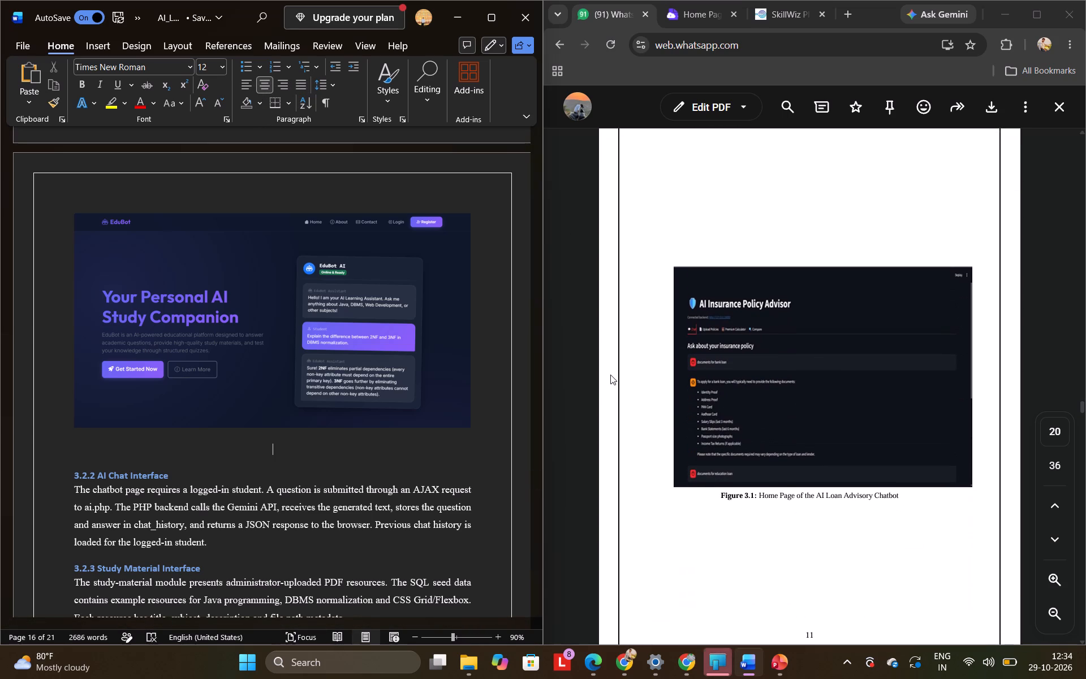
pyautogui.write('fi')
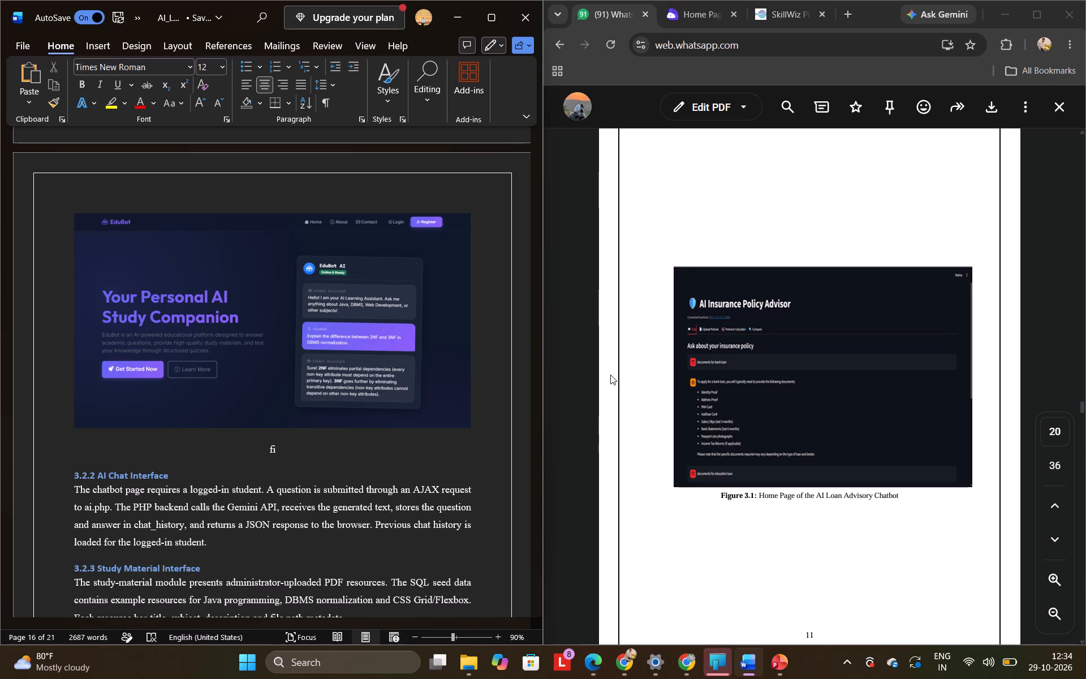
pyautogui.press('BackSpace')
pyautogui.press('BackSpace')
pyautogui.write('Figy')
pyautogui.press('BackSpace')
pyautogui.write('ure')
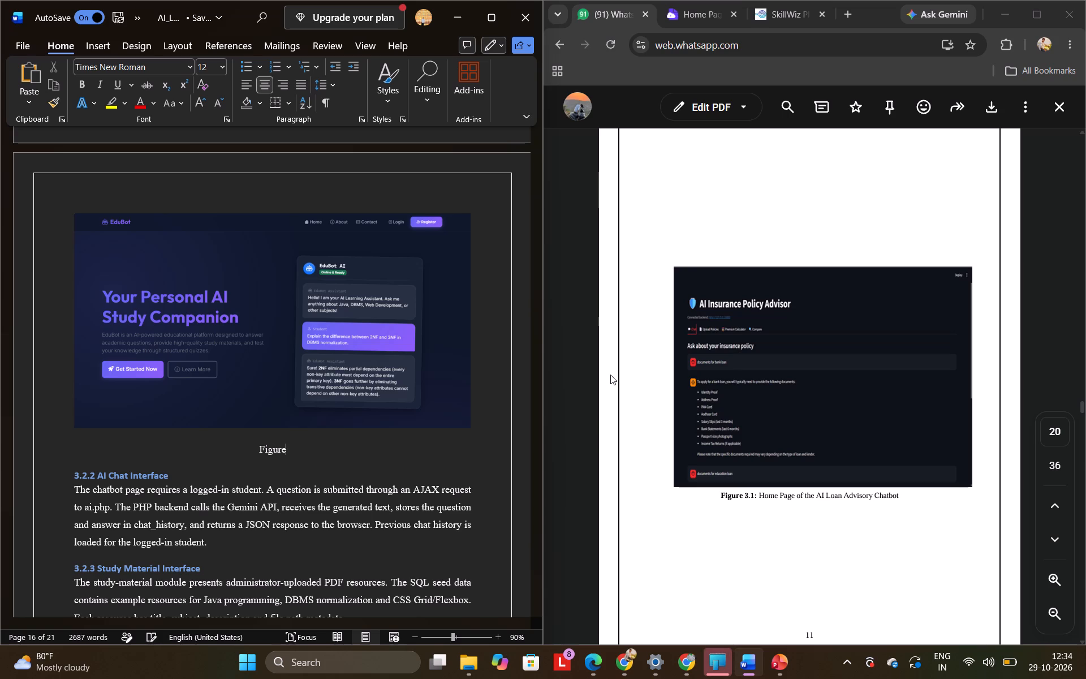
pyautogui.press('space')
pyautogui.write('3.1')
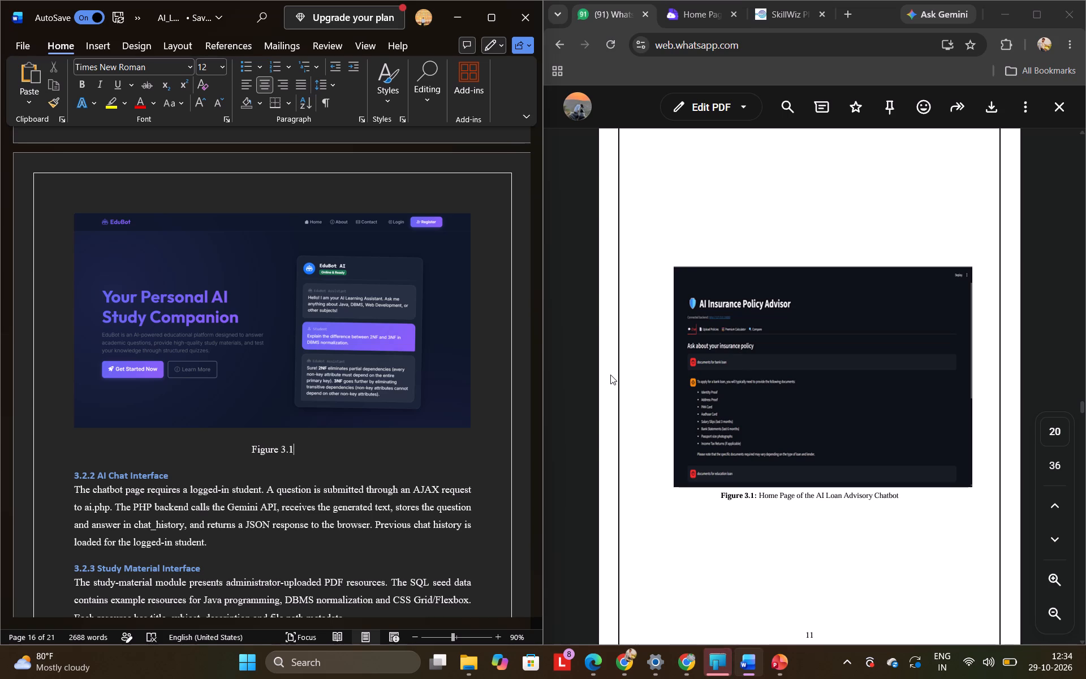
pyautogui.write(':')
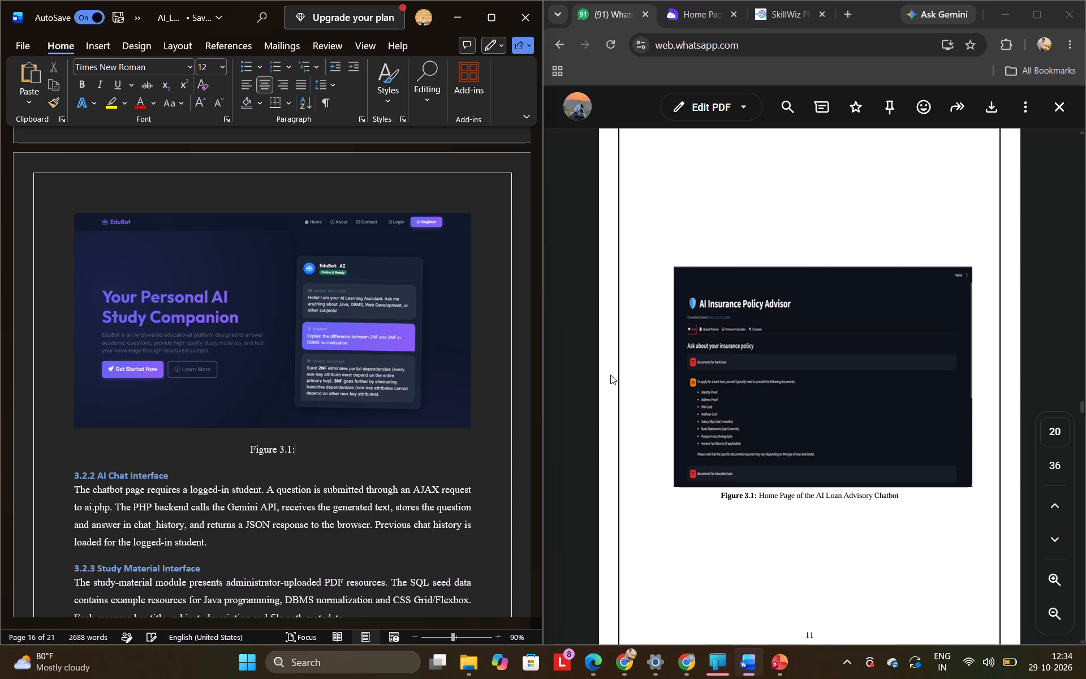
pyautogui.press('space')
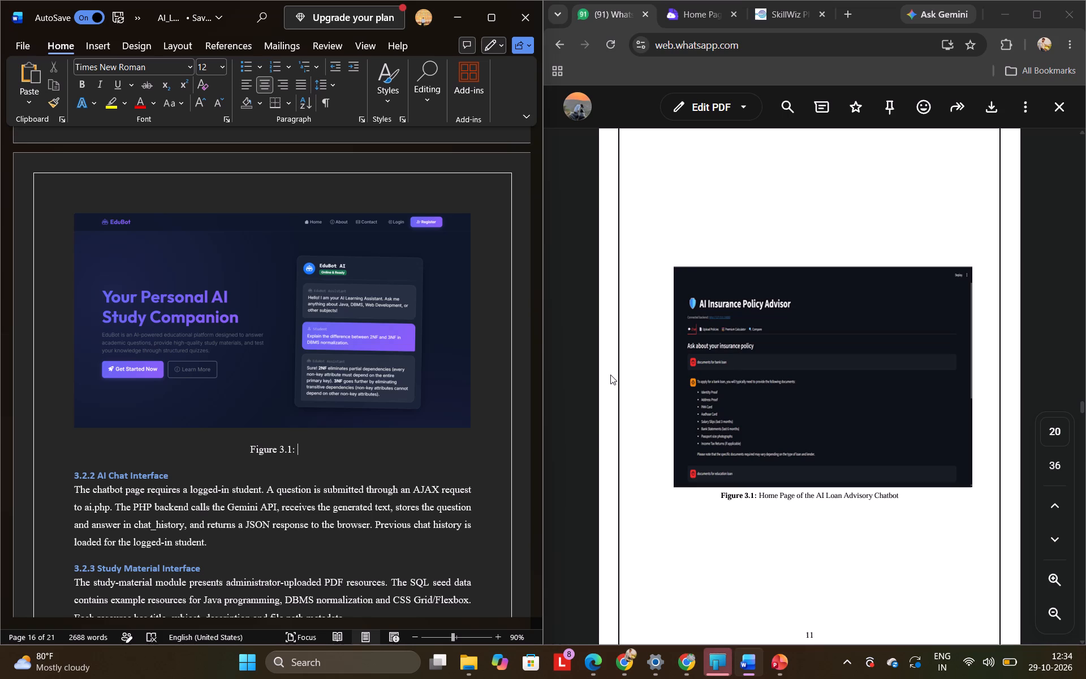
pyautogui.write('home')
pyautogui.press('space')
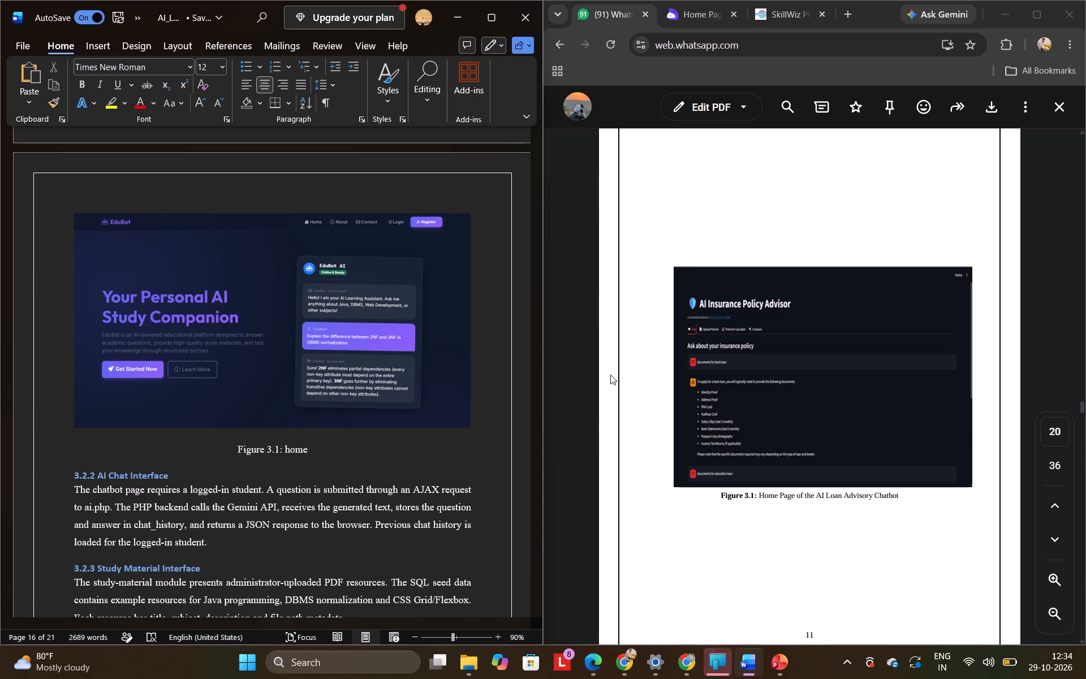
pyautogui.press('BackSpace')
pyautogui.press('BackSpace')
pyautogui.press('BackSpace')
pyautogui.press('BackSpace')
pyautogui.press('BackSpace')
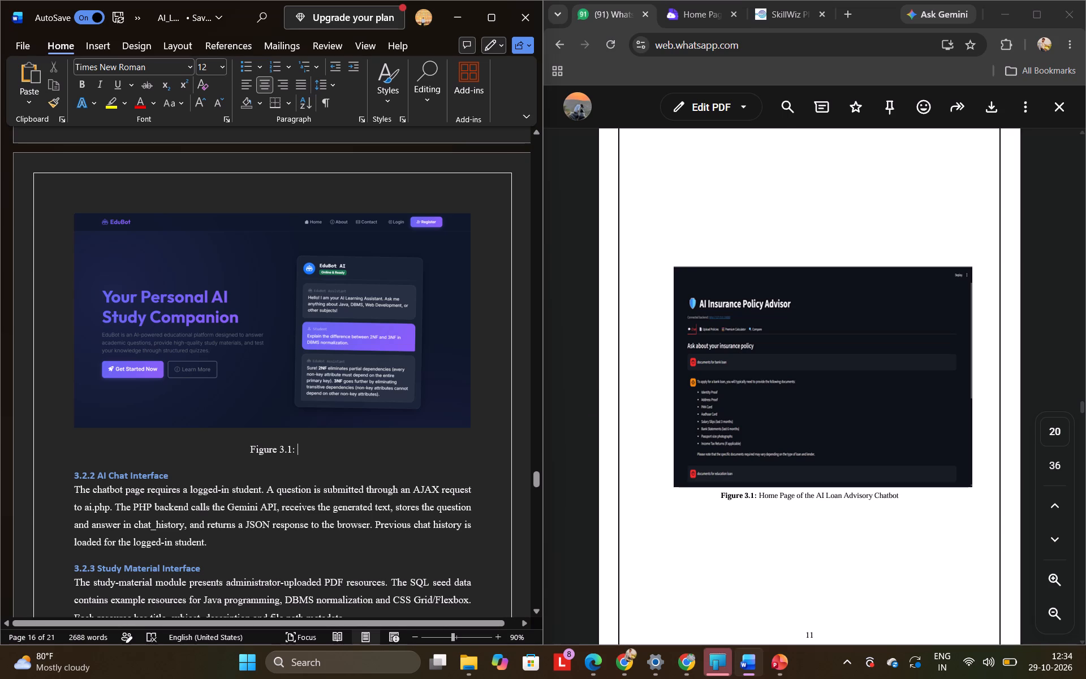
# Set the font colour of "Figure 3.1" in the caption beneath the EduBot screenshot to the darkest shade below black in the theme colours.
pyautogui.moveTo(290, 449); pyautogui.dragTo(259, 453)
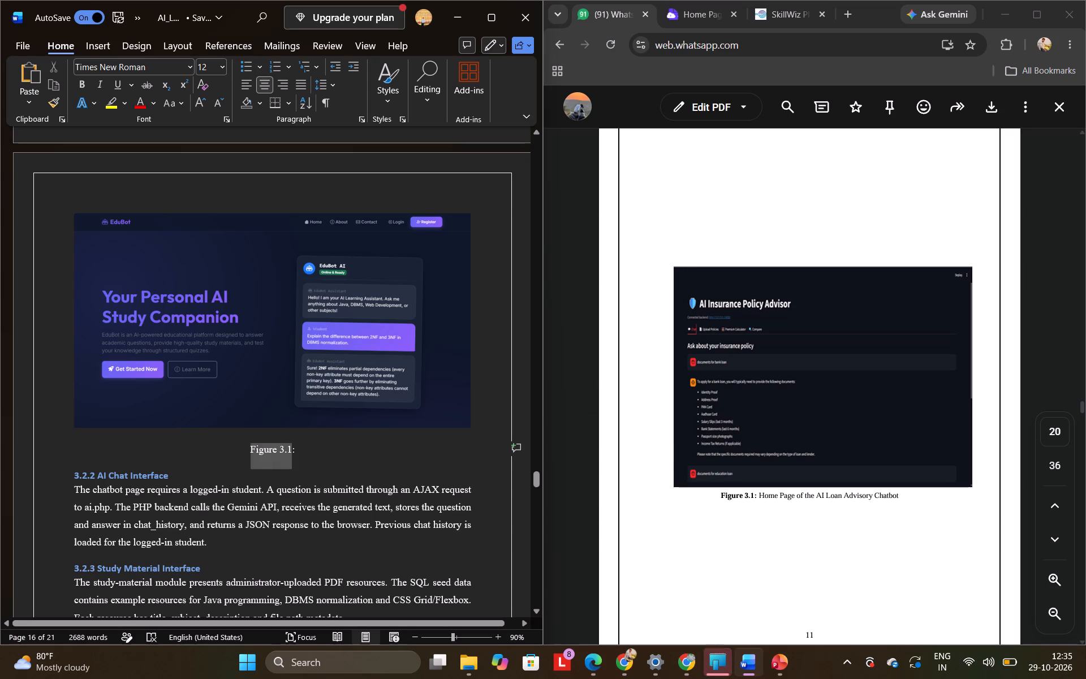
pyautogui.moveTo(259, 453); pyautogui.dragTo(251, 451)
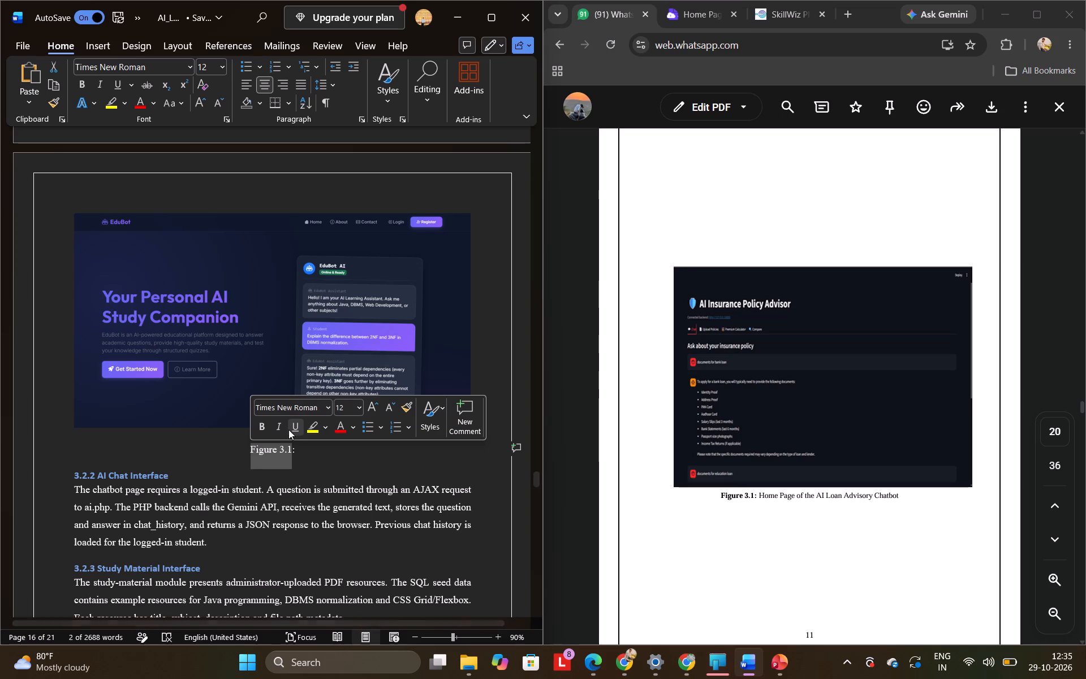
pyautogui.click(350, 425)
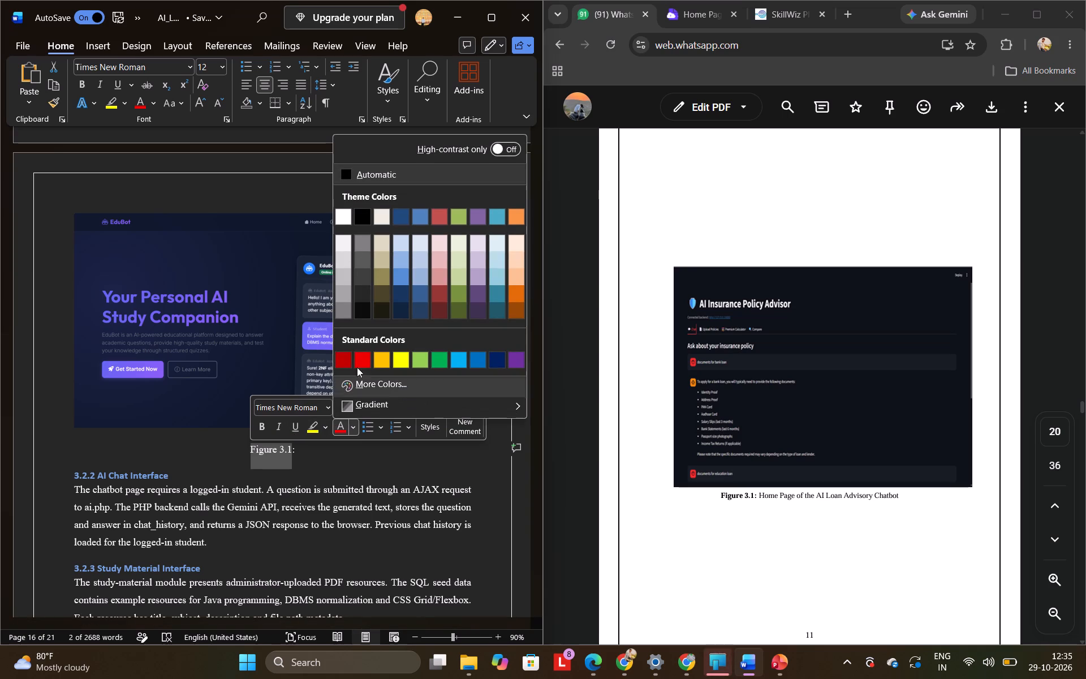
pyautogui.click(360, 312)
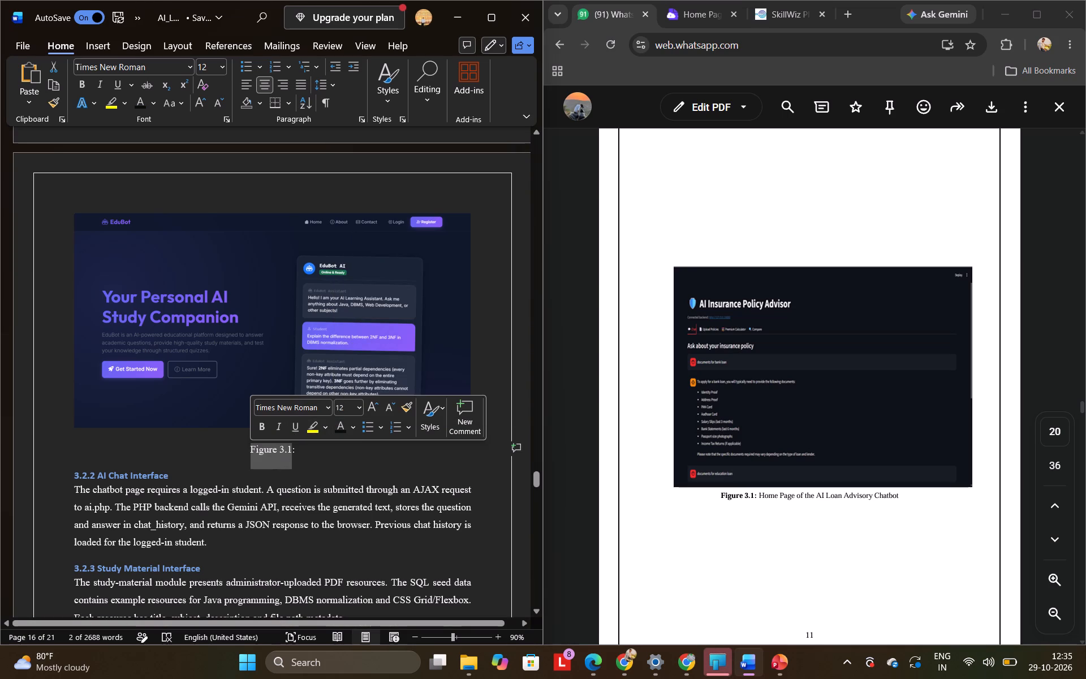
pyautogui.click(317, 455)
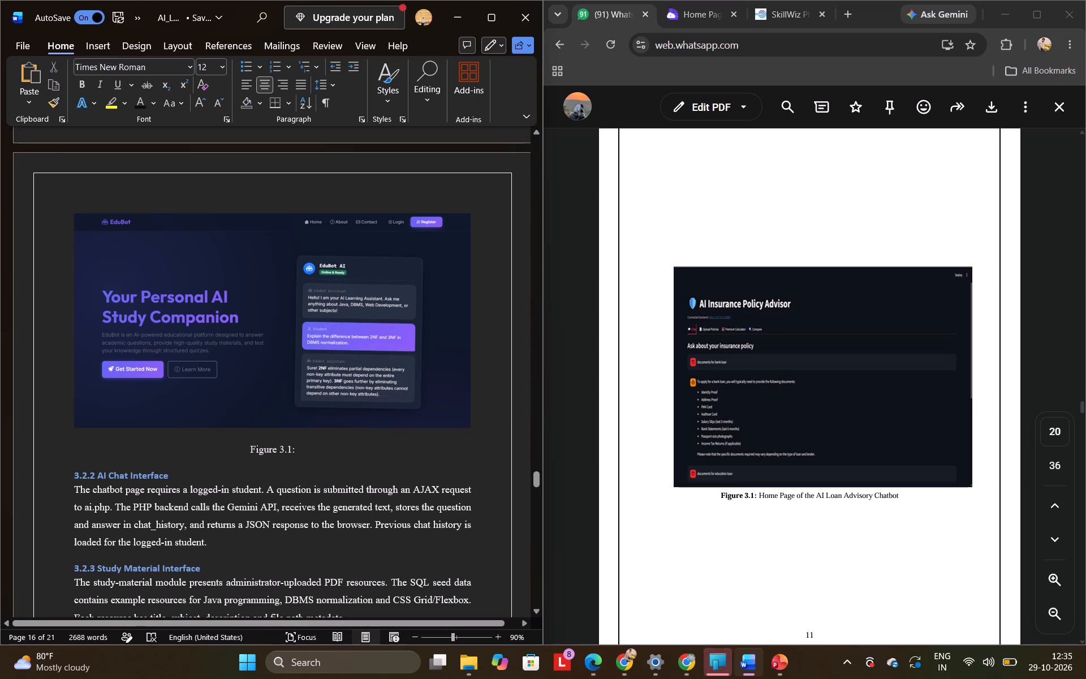
# Delete the caption text beneath the EduBot screenshot back to its first letter, "F".
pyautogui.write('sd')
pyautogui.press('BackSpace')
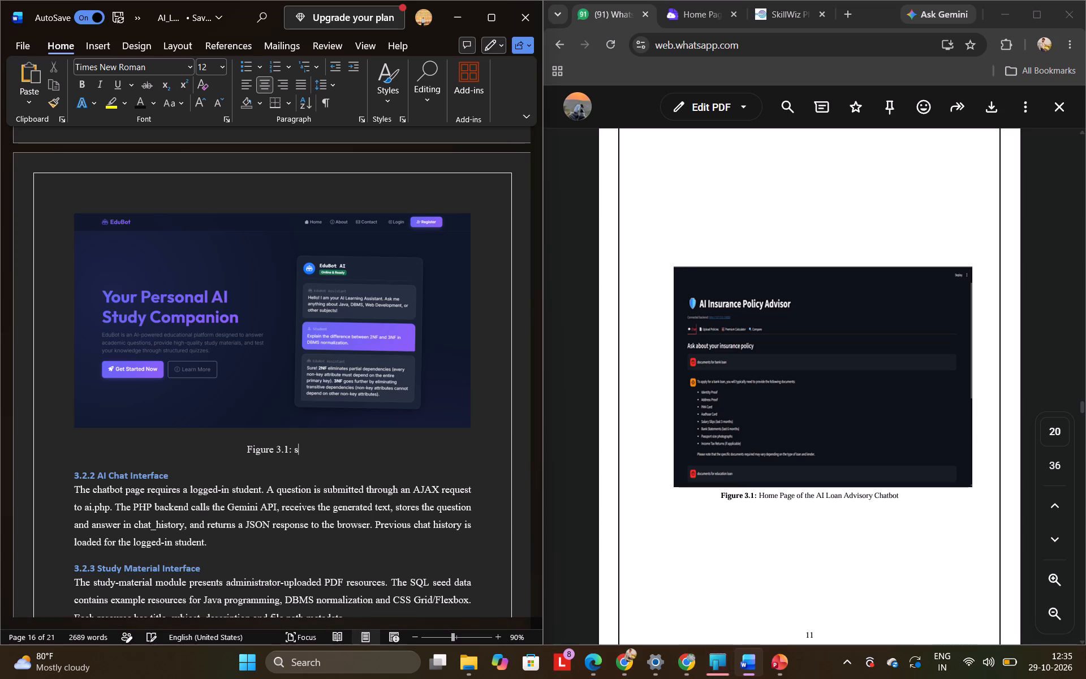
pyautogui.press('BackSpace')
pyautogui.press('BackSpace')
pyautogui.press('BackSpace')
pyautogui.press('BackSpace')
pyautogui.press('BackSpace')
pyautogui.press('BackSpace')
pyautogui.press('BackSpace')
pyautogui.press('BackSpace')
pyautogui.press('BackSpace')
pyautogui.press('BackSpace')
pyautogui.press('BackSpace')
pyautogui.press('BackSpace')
# Select the remaining letter "F" of the caption and open its font colour choices.
pyautogui.moveTo(278, 451); pyautogui.dragTo(257, 446)
pyautogui.click(356, 417)
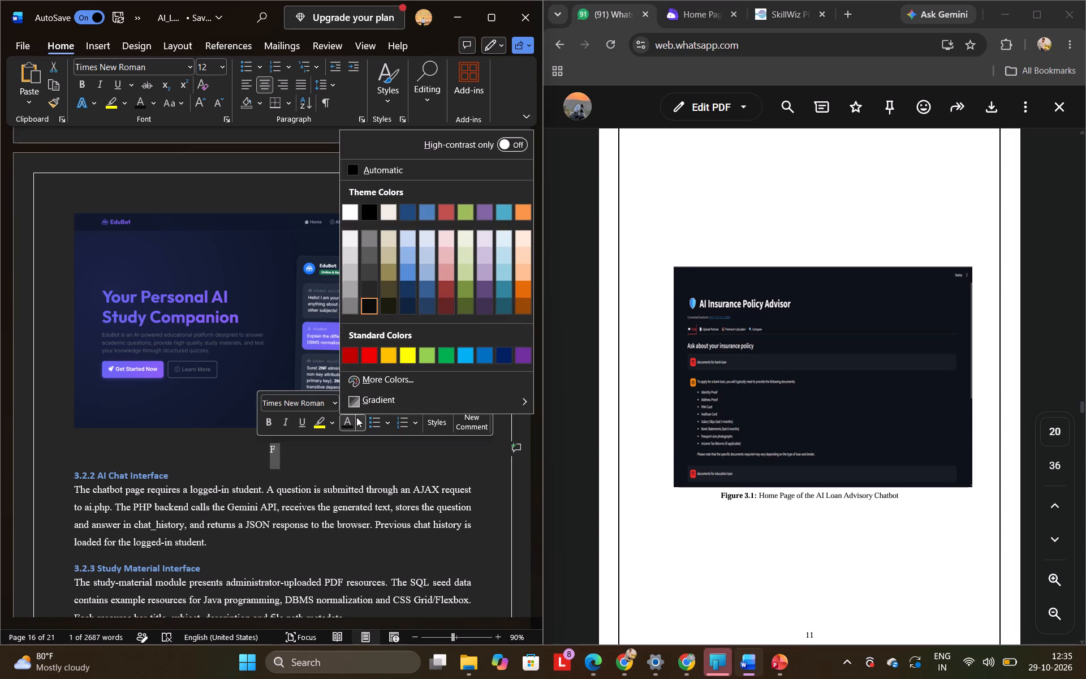
# Set the font colour of the selected caption letter "F" to Black, Text 1, Lighter 5%.
pyautogui.click(364, 304)
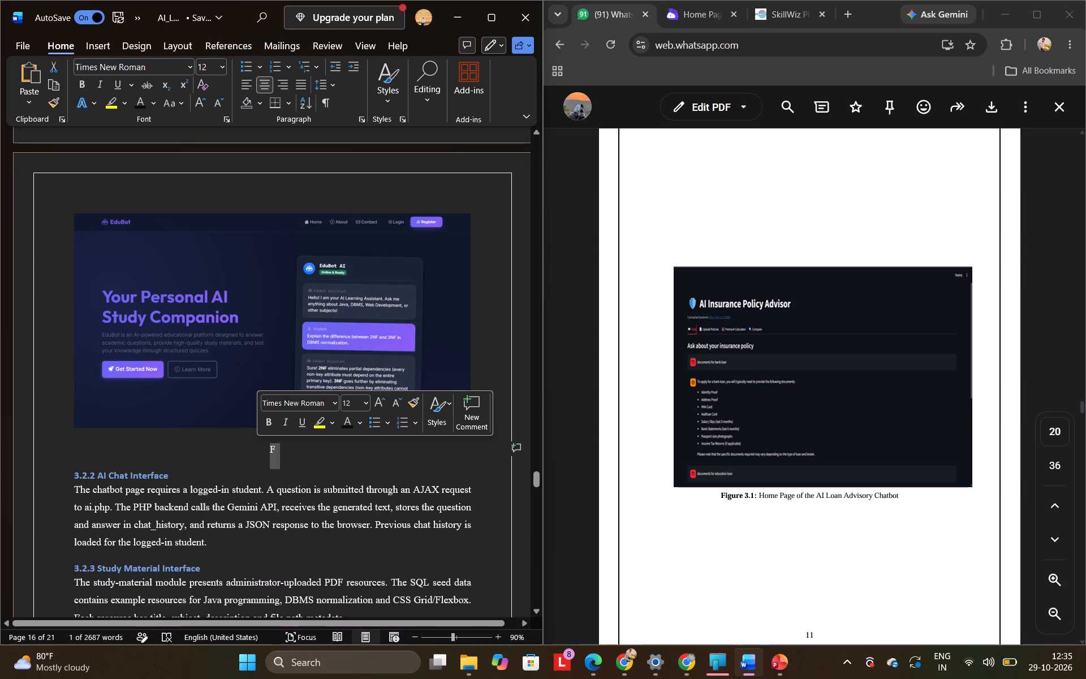
# Replace the selected caption letter beneath the EduBot screenshot with "Figure 3.1:" followed by a space.
pyautogui.press('d')
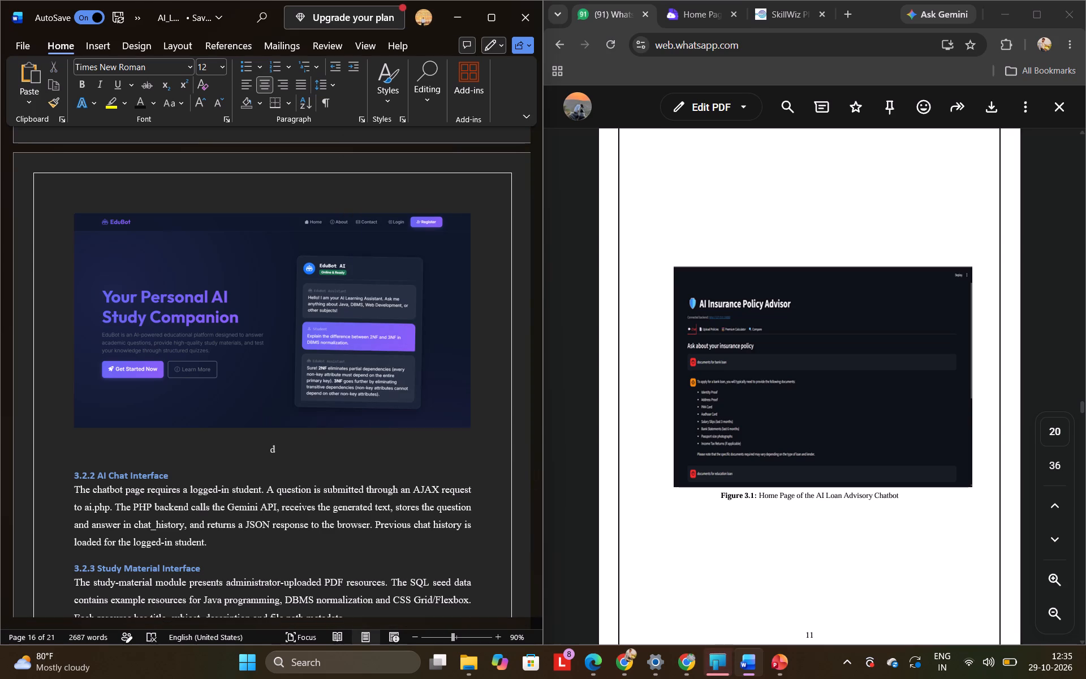
pyautogui.write('qd')
pyautogui.press('BackSpace')
pyautogui.press('BackSpace')
pyautogui.press('BackSpace')
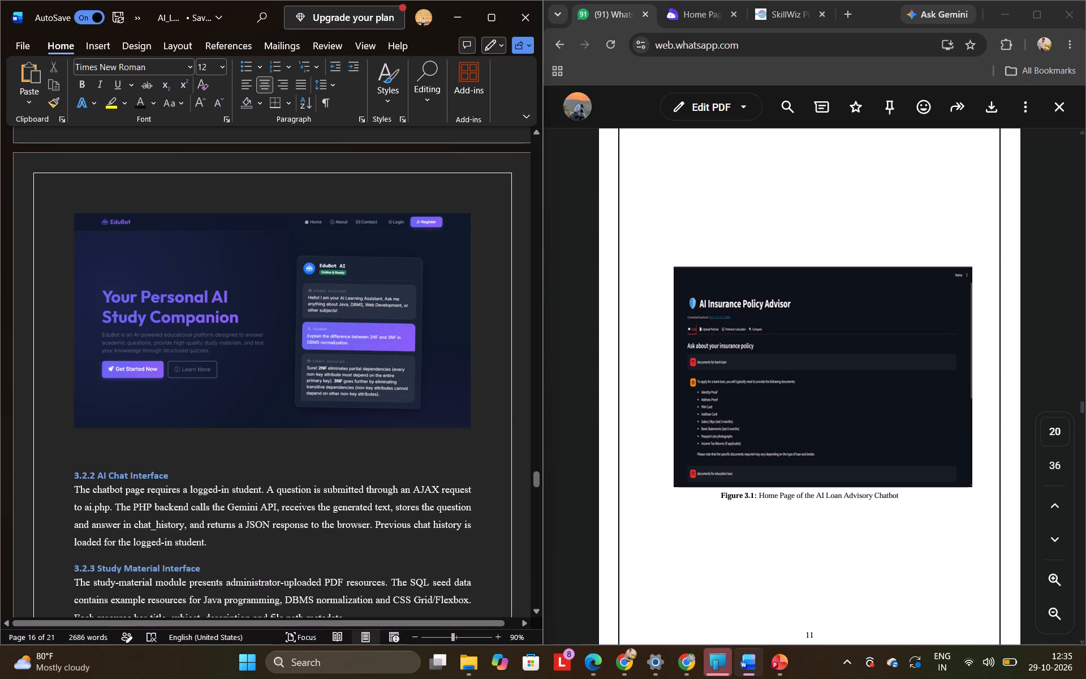
pyautogui.hotkey('shift', 'f')
pyautogui.write('igure')
pyautogui.press('space')
pyautogui.write('3.')
pyautogui.press('1')
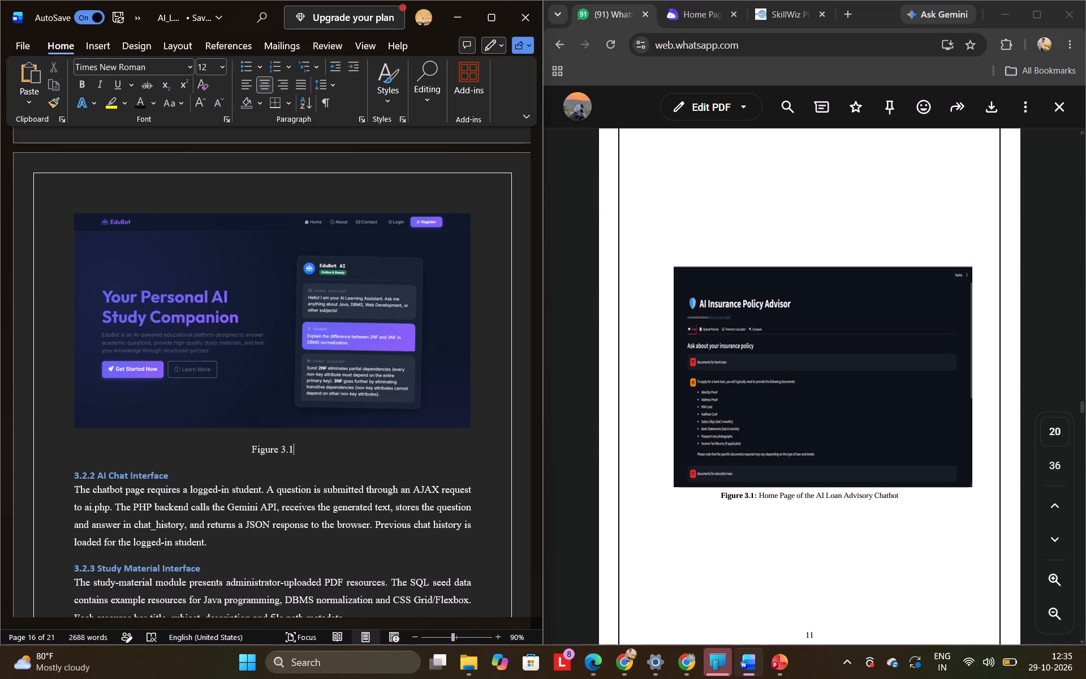
pyautogui.write(':')
pyautogui.press('space')
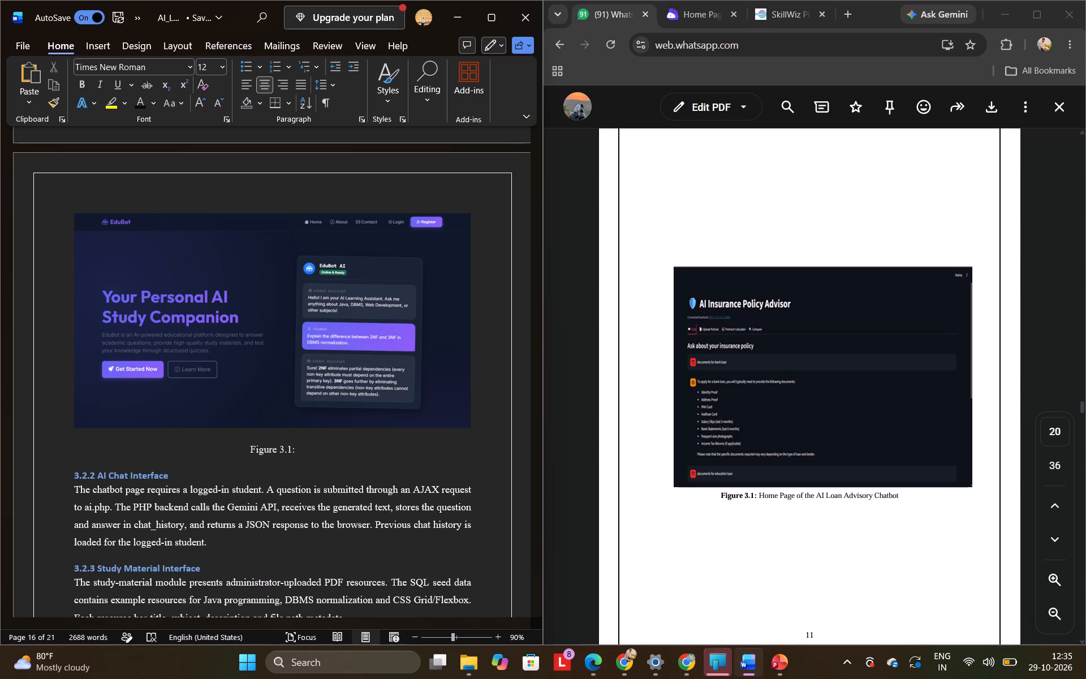
# Continue the Figure 3.1 caption with the words "Home Page of", following the sample PDF's caption wording.
pyautogui.write('Home')
pyautogui.press('space')
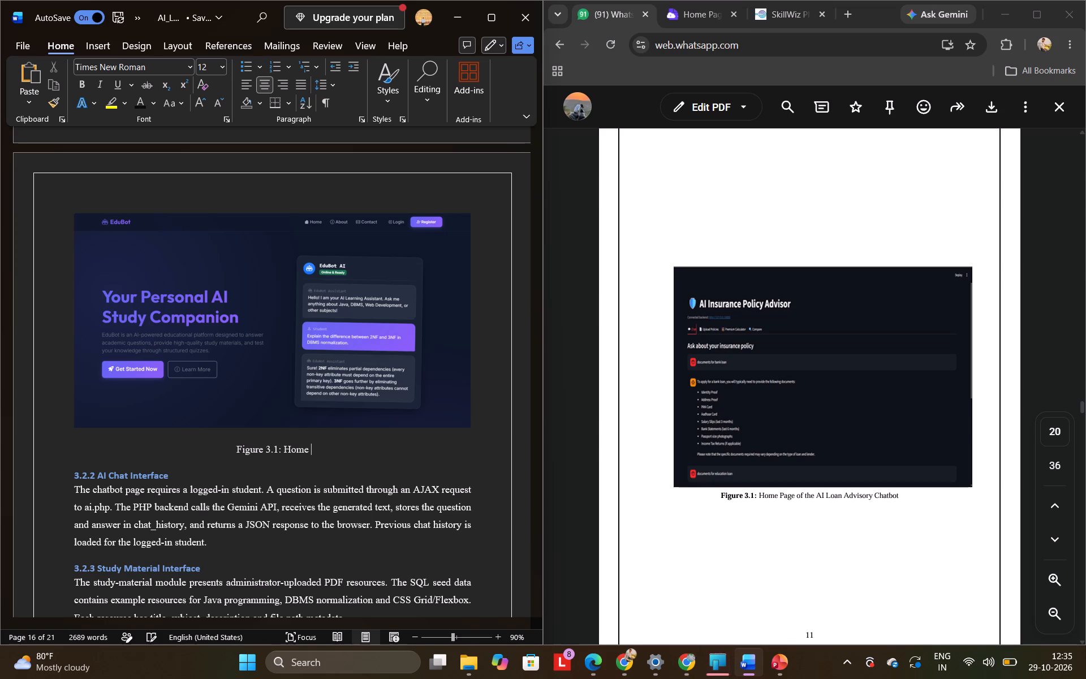
pyautogui.write('PA')
pyautogui.press('BackSpace')
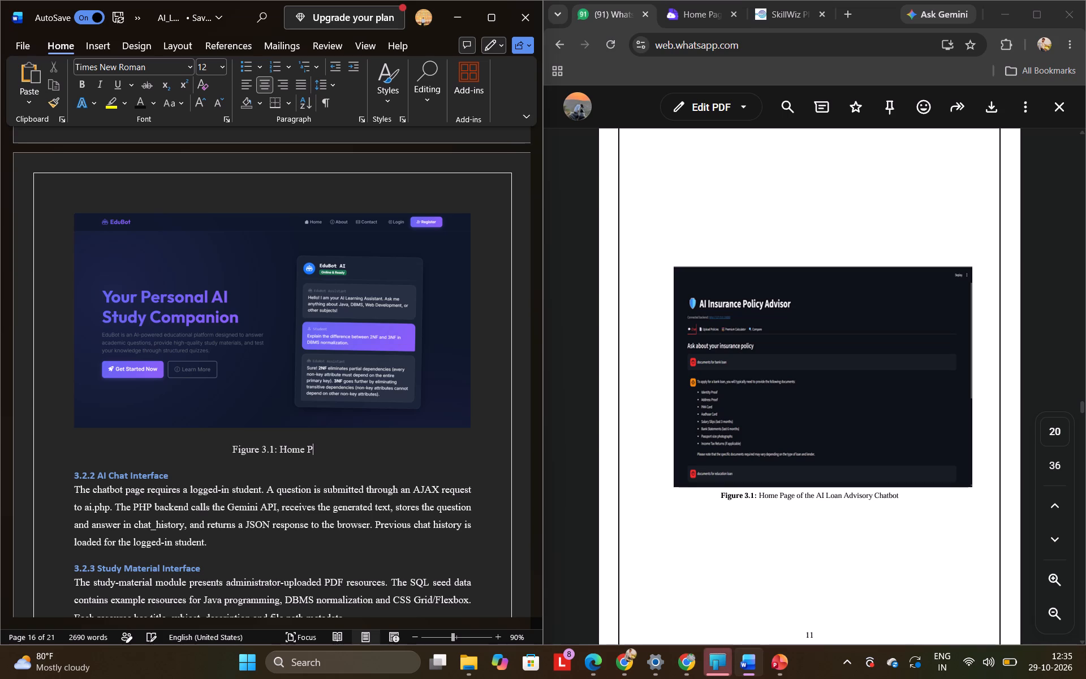
pyautogui.write('age')
pyautogui.press('space')
pyautogui.write('og')
pyautogui.press('BackSpace')
pyautogui.press('f')
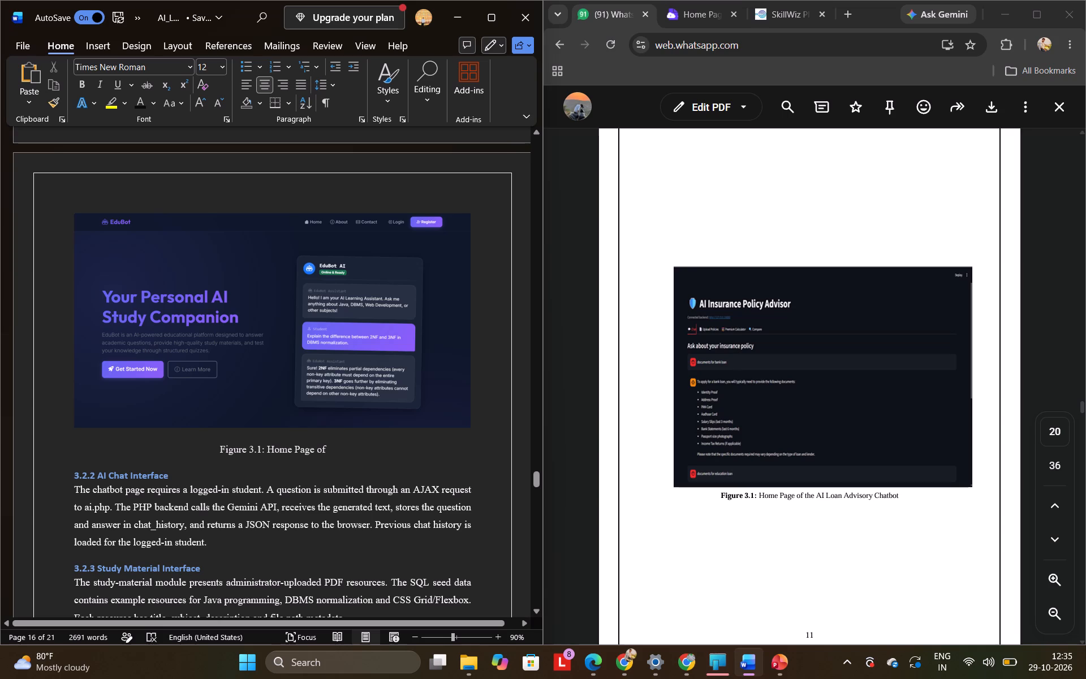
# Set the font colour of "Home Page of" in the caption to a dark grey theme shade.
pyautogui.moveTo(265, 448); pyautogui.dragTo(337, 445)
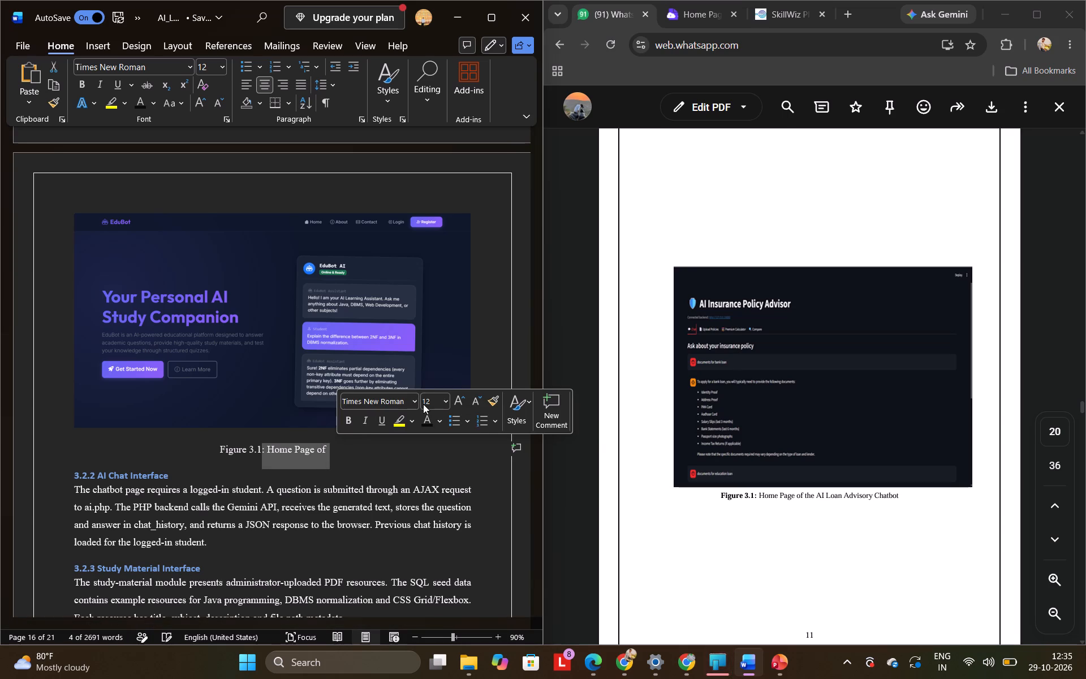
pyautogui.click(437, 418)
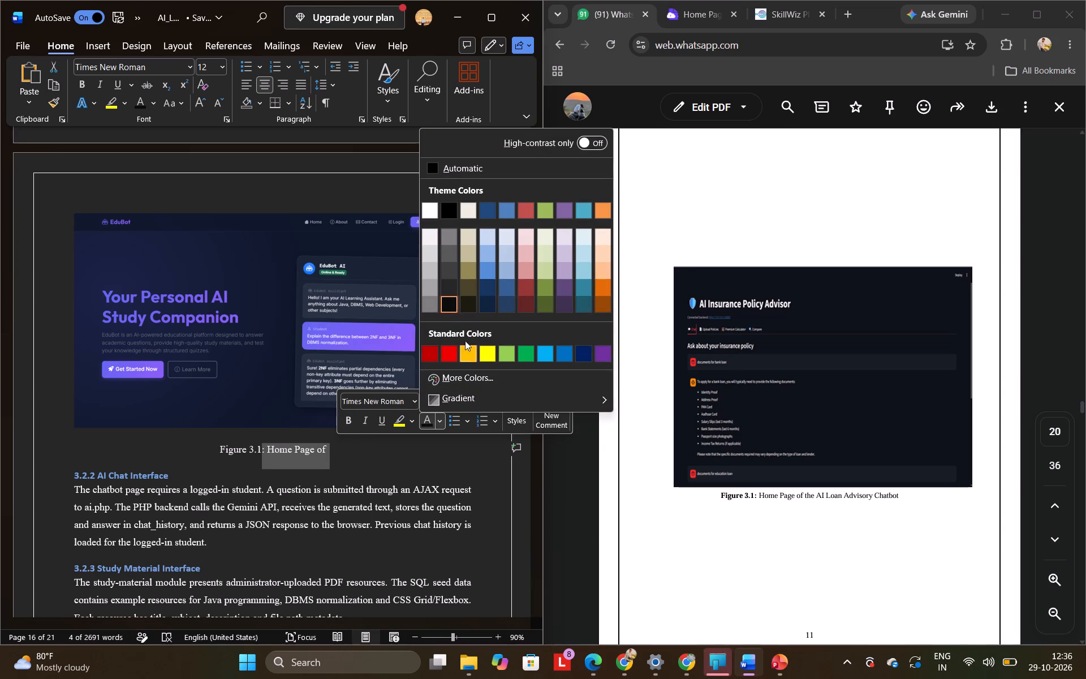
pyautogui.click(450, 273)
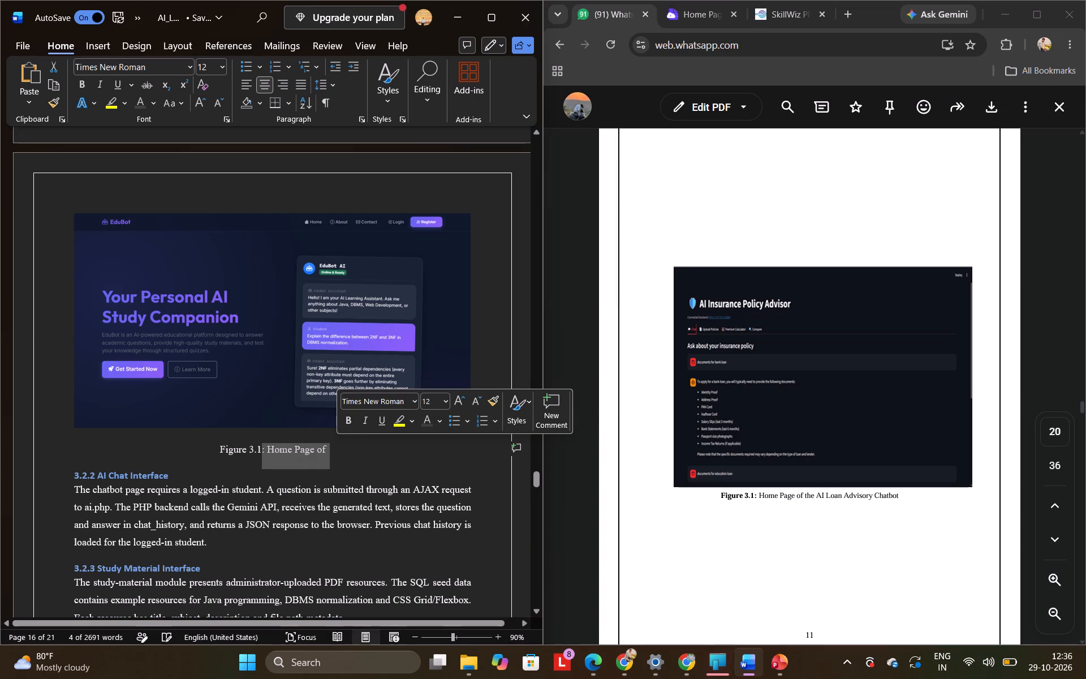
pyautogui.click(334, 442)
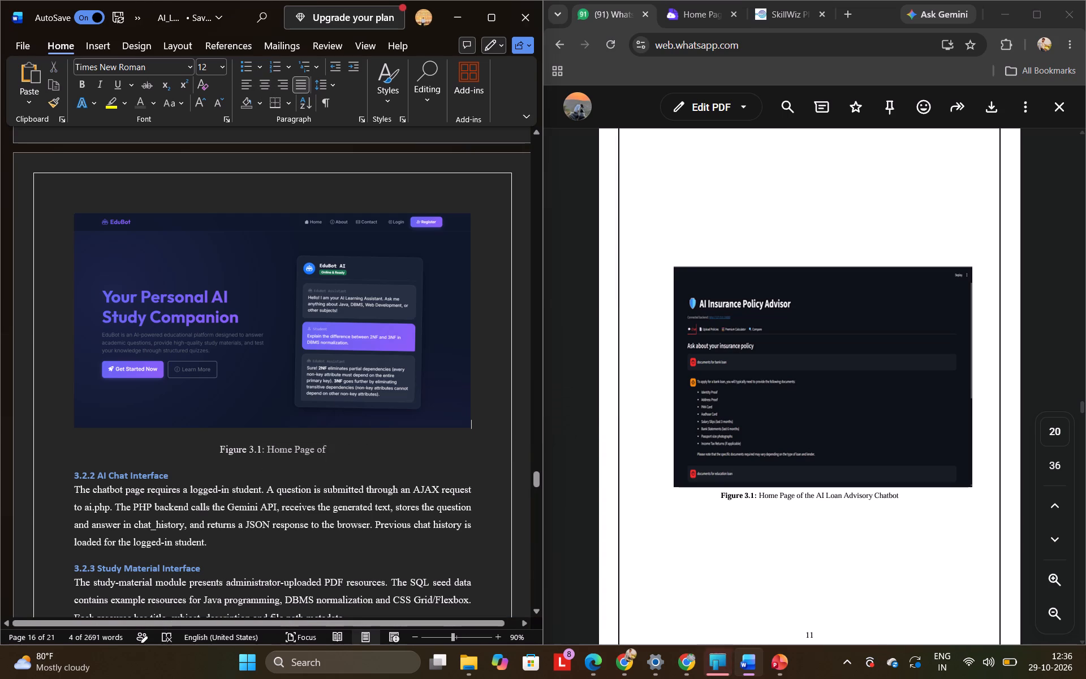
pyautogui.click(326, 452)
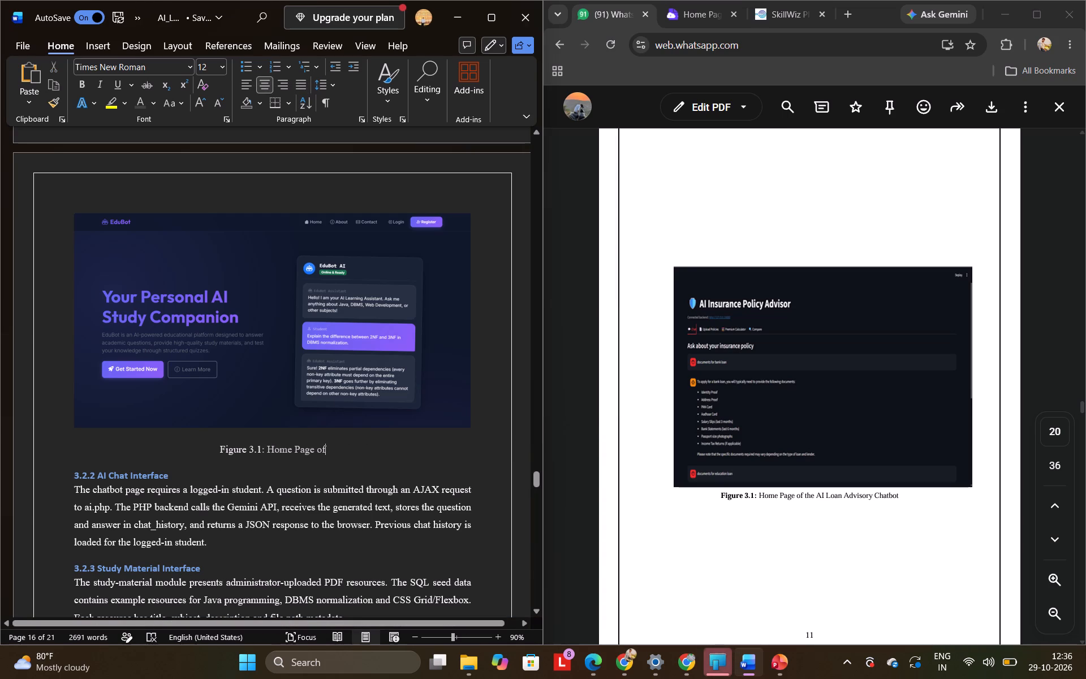
# Set the font colour of the "Figure 3.1" label in the caption to the black theme colour.
pyautogui.moveTo(259, 450); pyautogui.dragTo(226, 440)
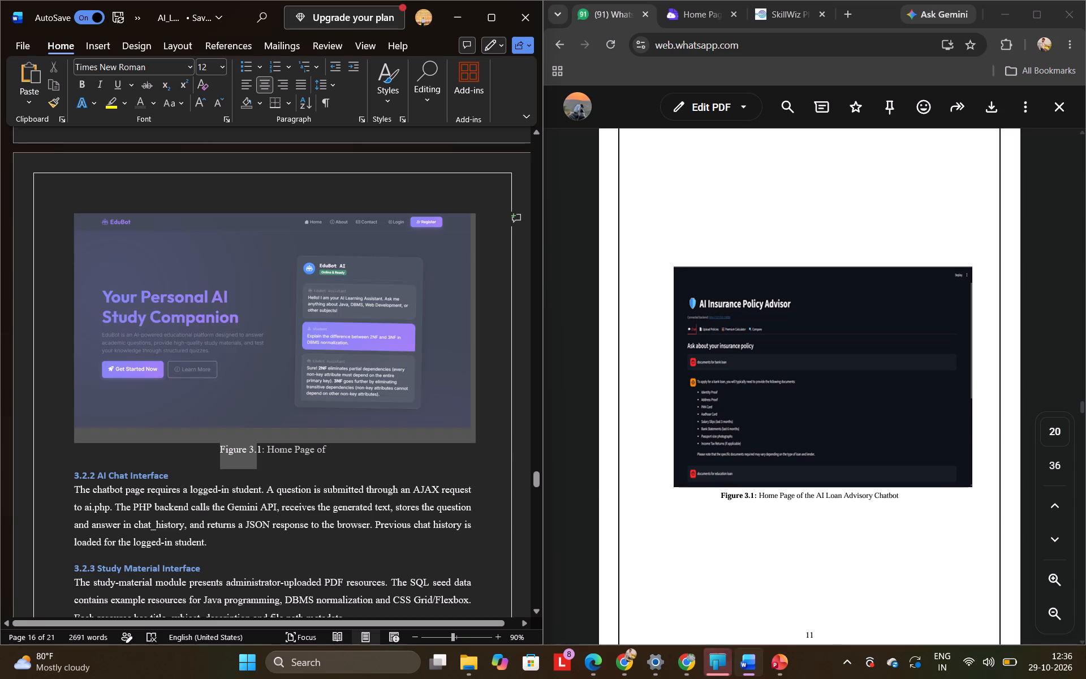
pyautogui.moveTo(226, 440); pyautogui.dragTo(220, 443)
pyautogui.click(220, 443)
pyautogui.click(220, 443)
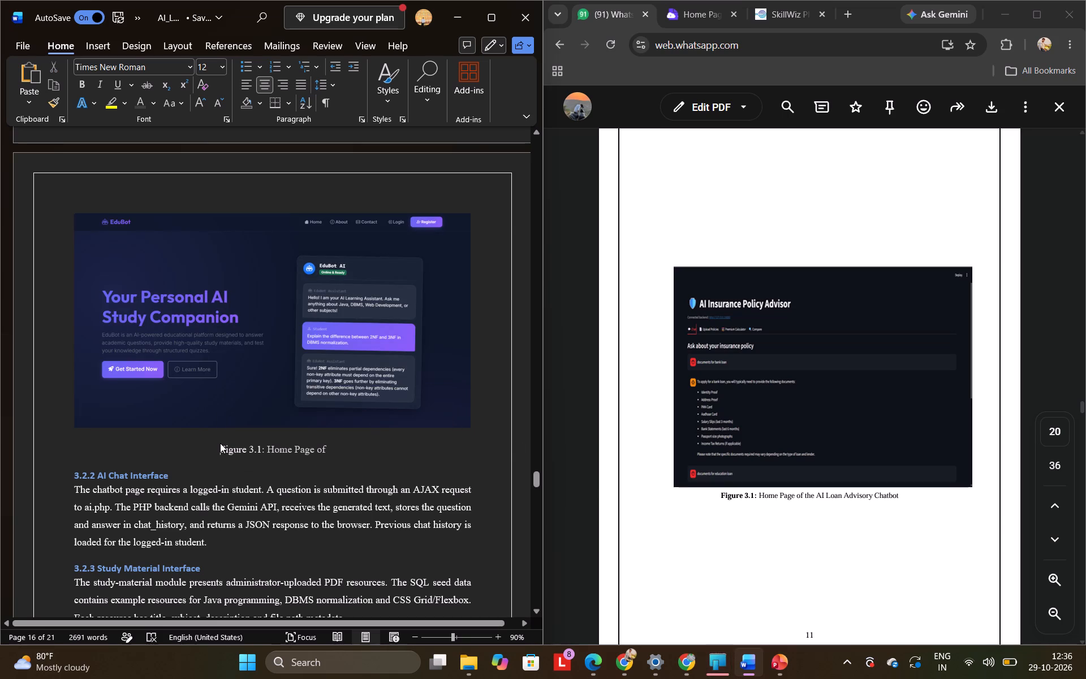
pyautogui.moveTo(220, 443); pyautogui.dragTo(261, 445)
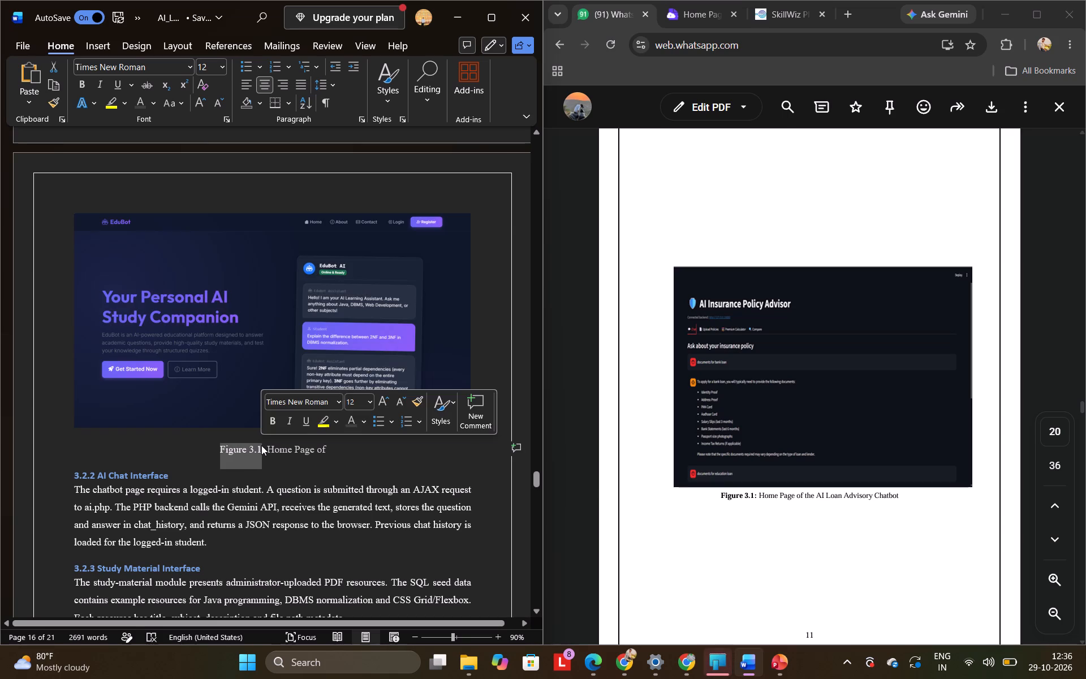
pyautogui.click(369, 418)
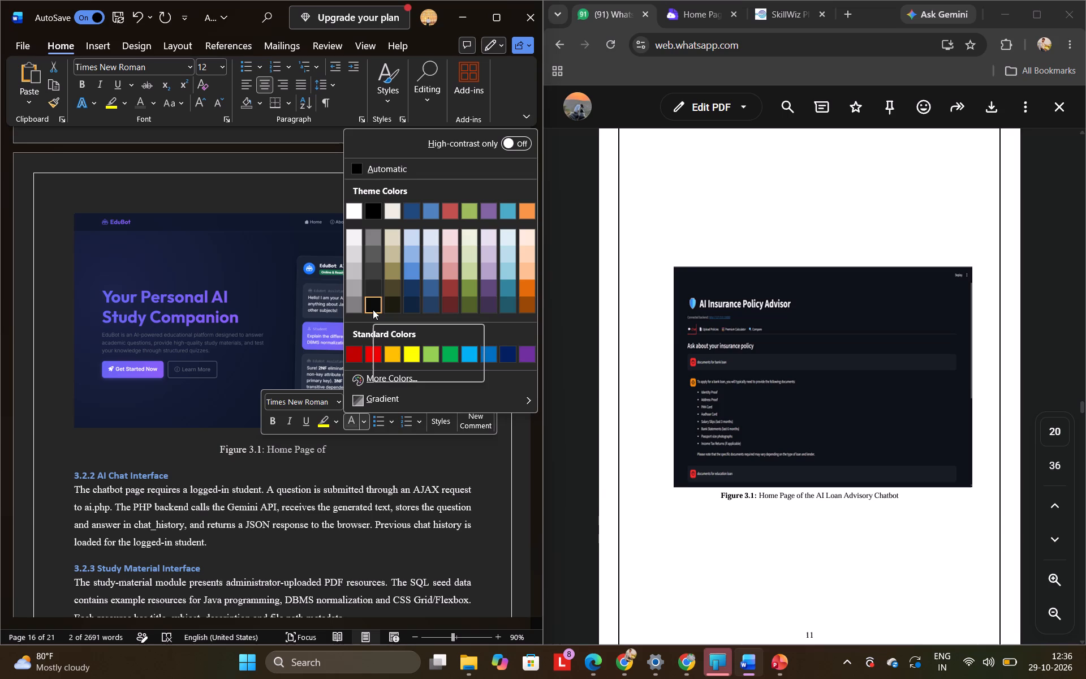
pyautogui.click(374, 214)
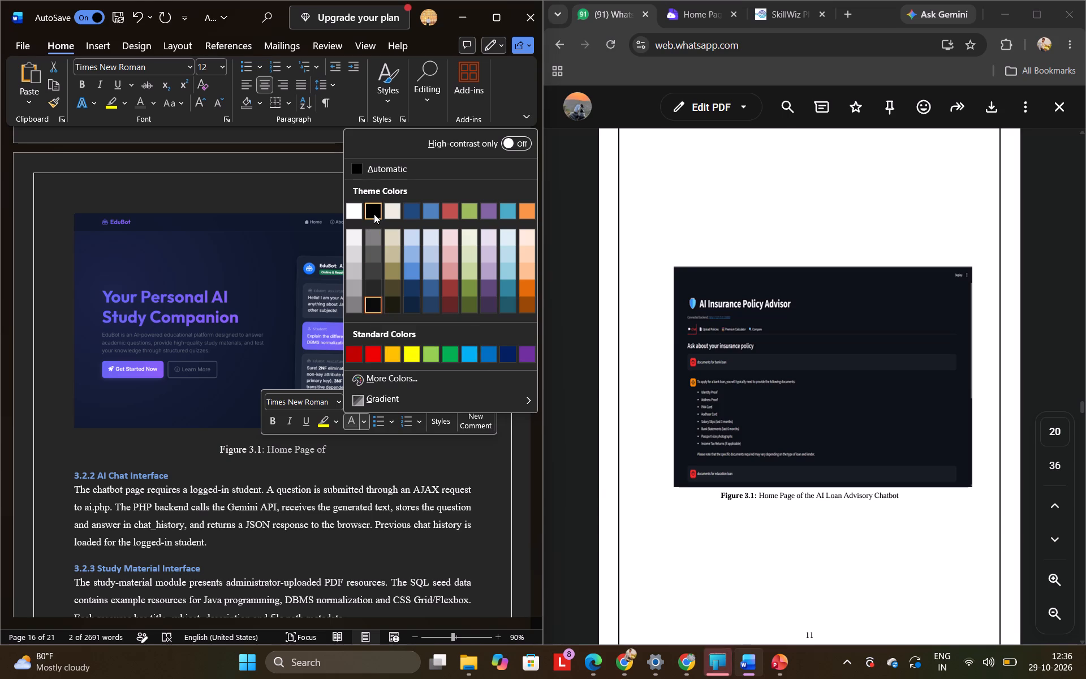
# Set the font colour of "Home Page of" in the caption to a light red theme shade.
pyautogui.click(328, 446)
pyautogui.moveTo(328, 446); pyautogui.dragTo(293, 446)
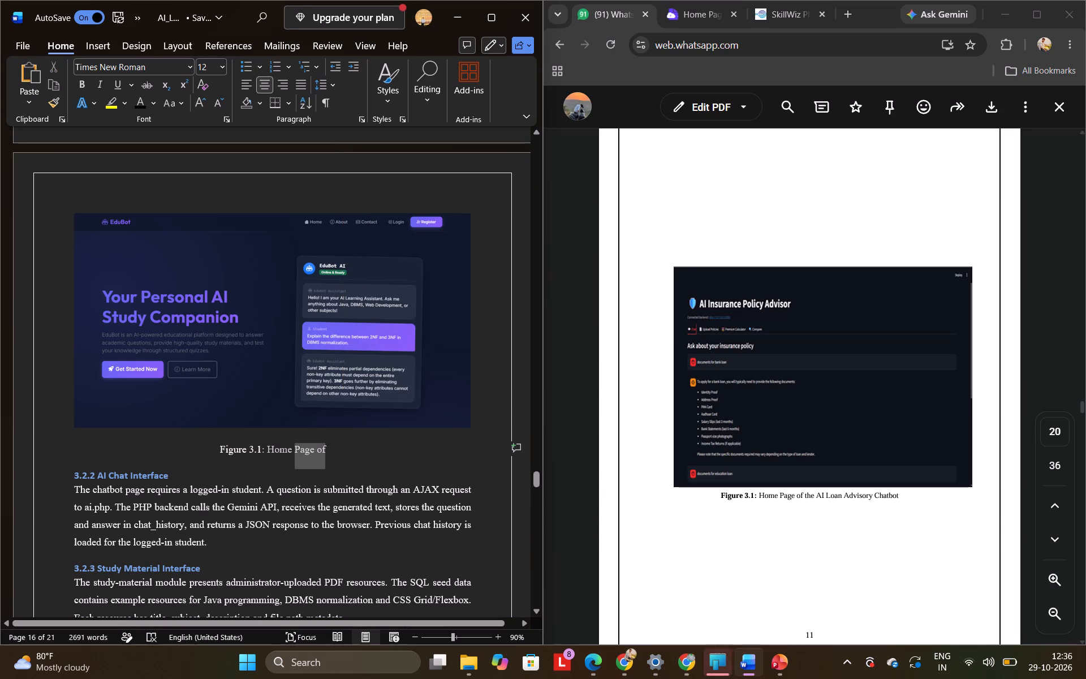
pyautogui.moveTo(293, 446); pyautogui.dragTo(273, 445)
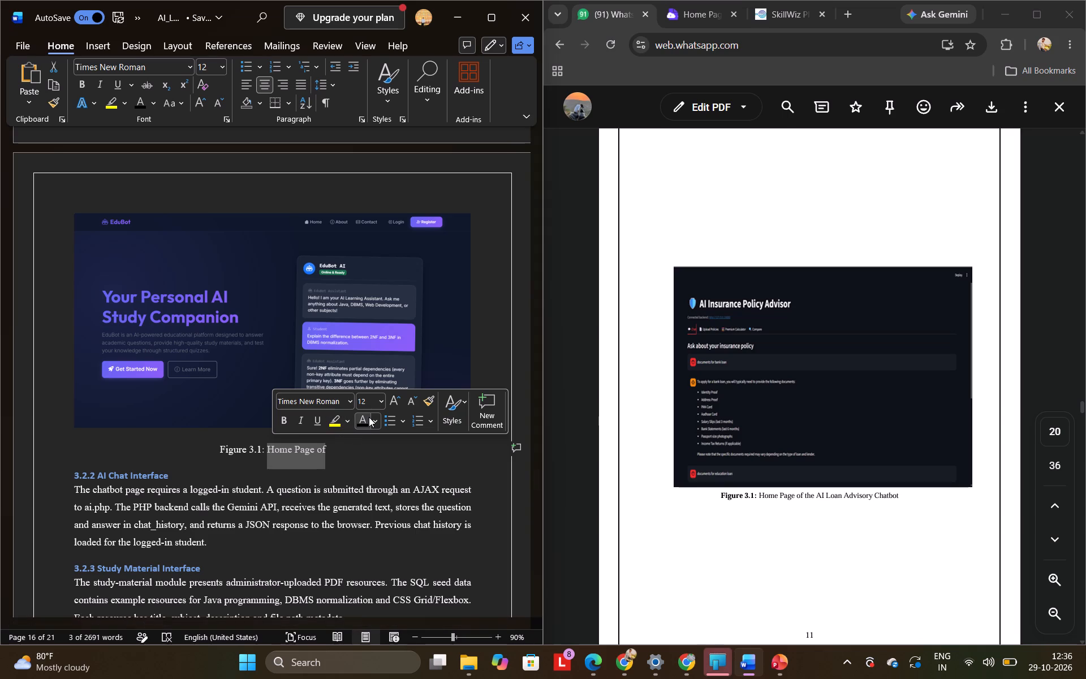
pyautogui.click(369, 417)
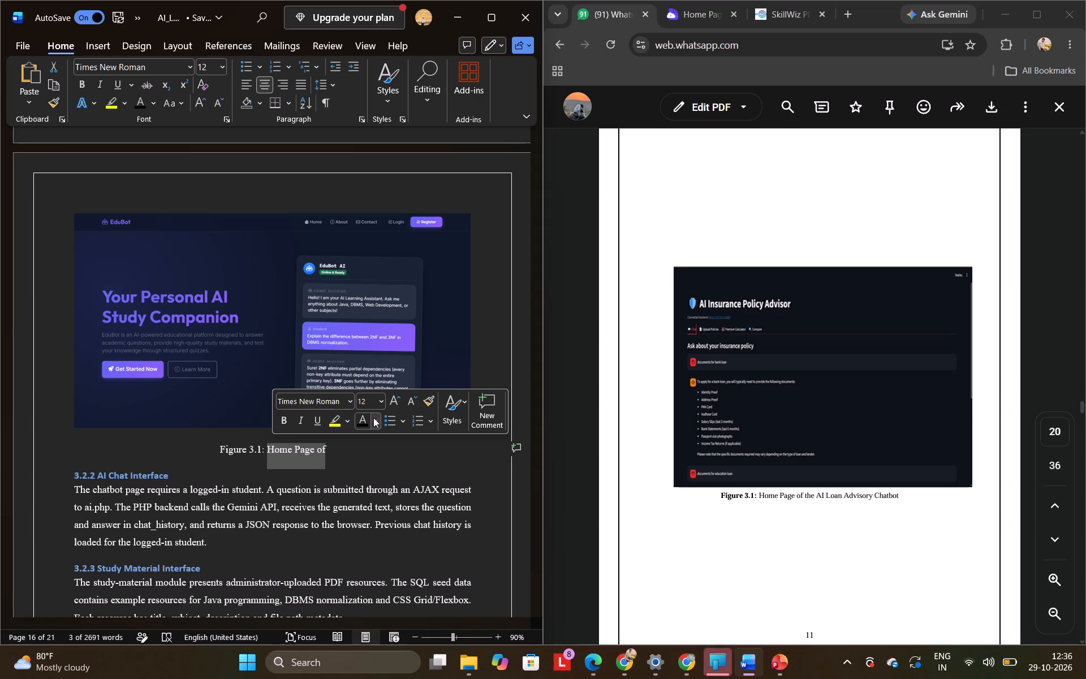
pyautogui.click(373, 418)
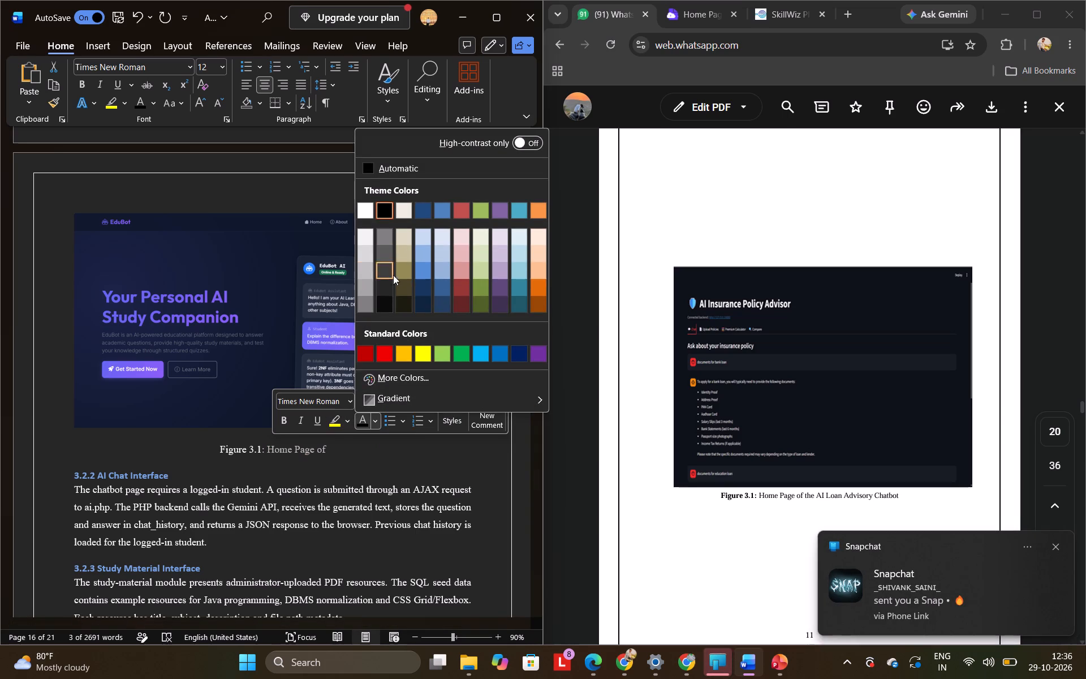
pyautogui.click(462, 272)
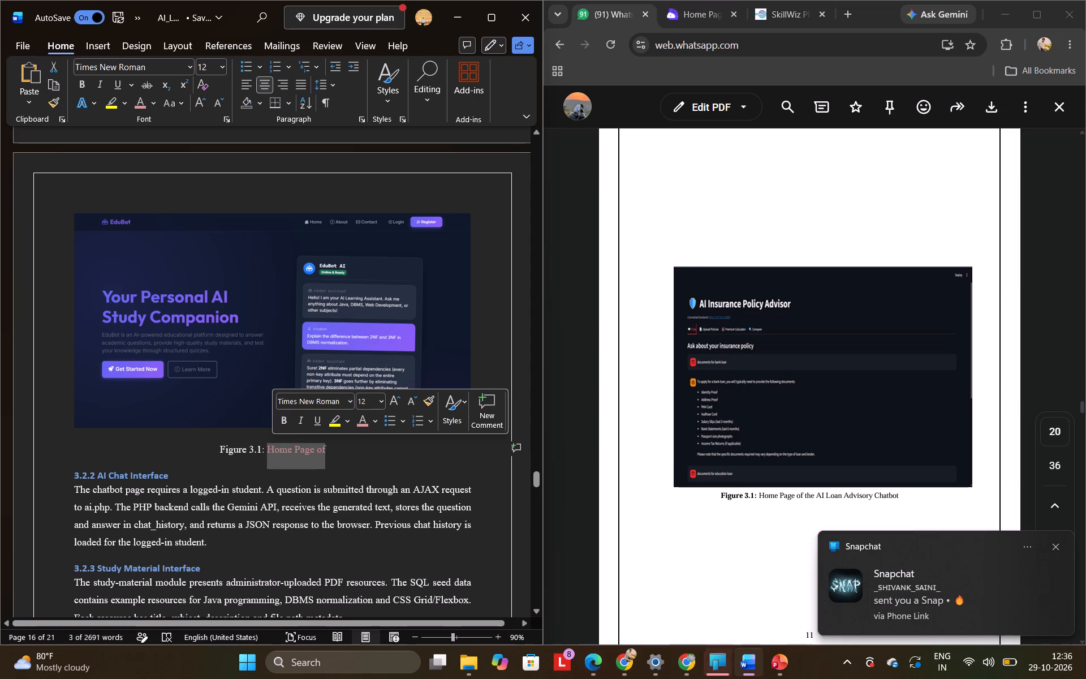
# Set the font colour of "Home Page of" in the caption to Black, Text 1, Lighter 15%.
pyautogui.moveTo(330, 442); pyautogui.dragTo(263, 450)
pyautogui.moveTo(266, 450); pyautogui.dragTo(311, 447)
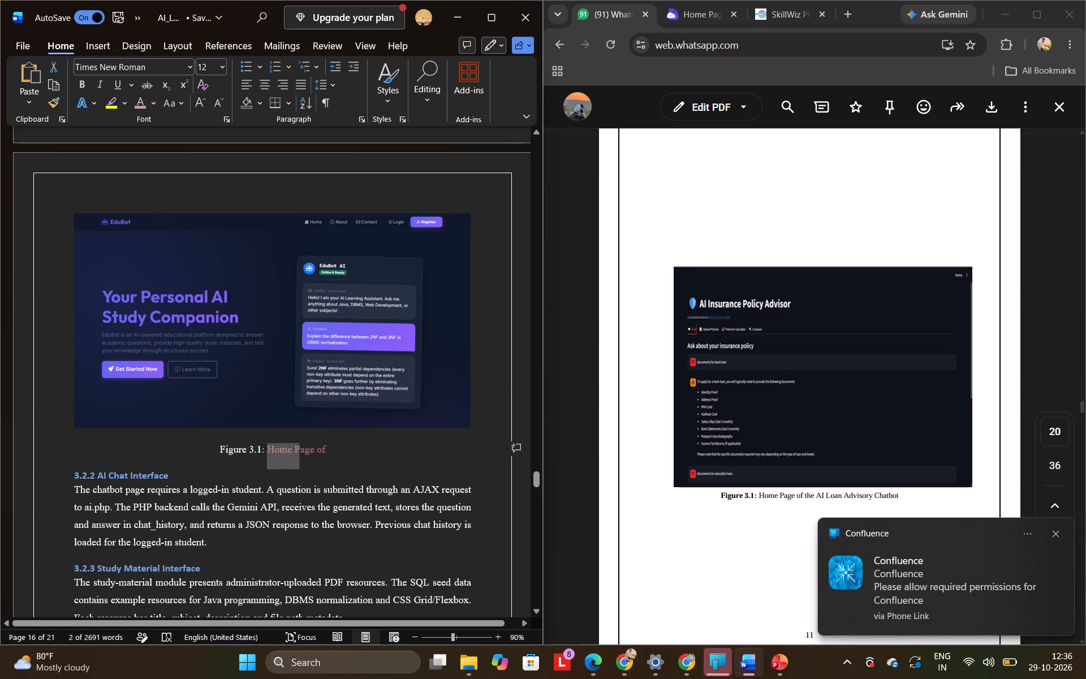
pyautogui.moveTo(311, 447); pyautogui.dragTo(333, 443)
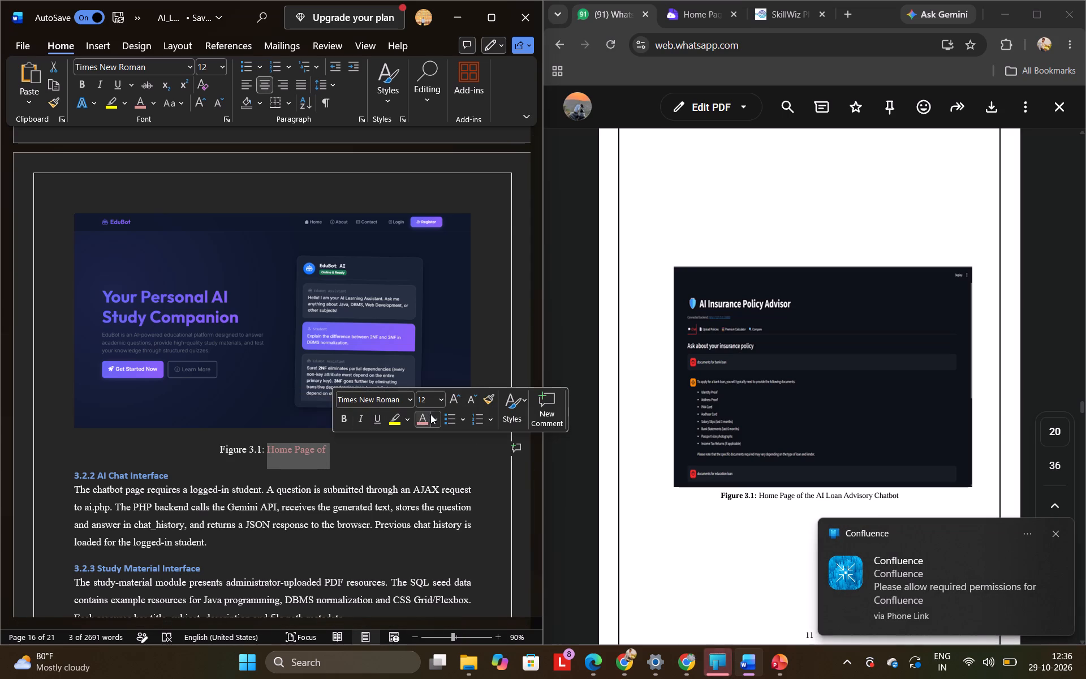
pyautogui.click(432, 414)
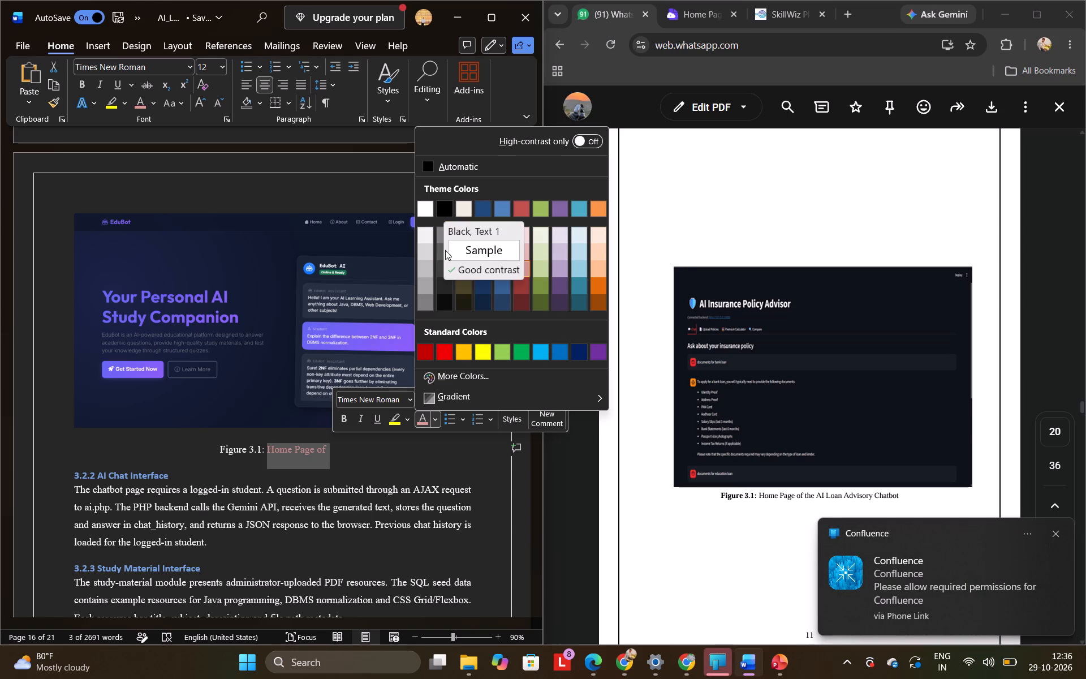
pyautogui.click(441, 279)
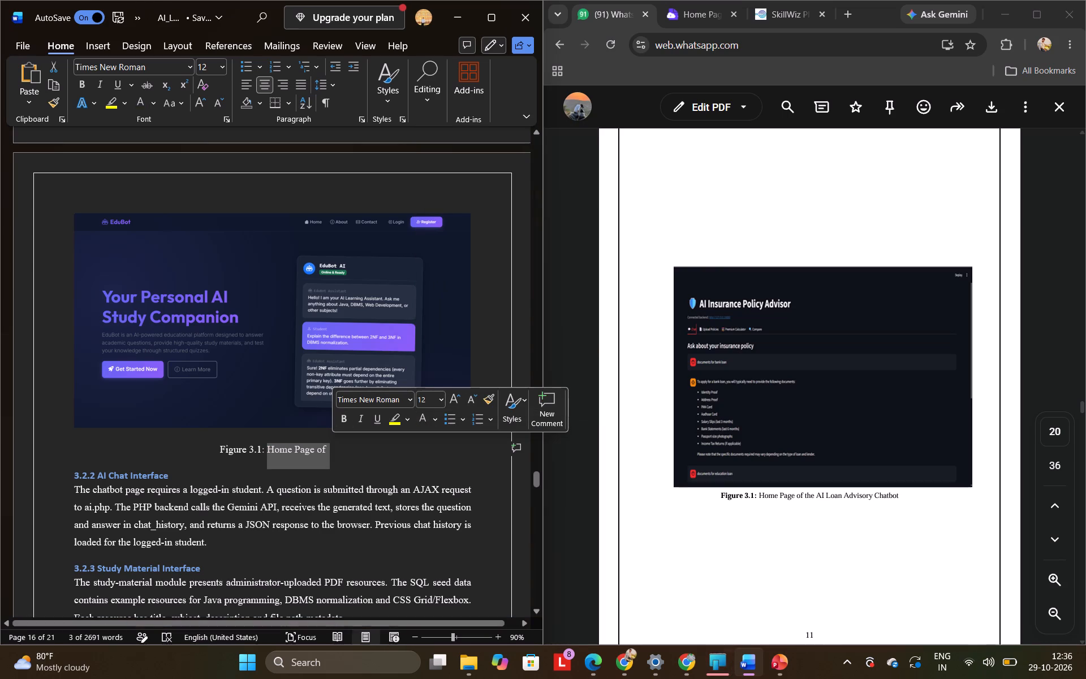
pyautogui.click(328, 443)
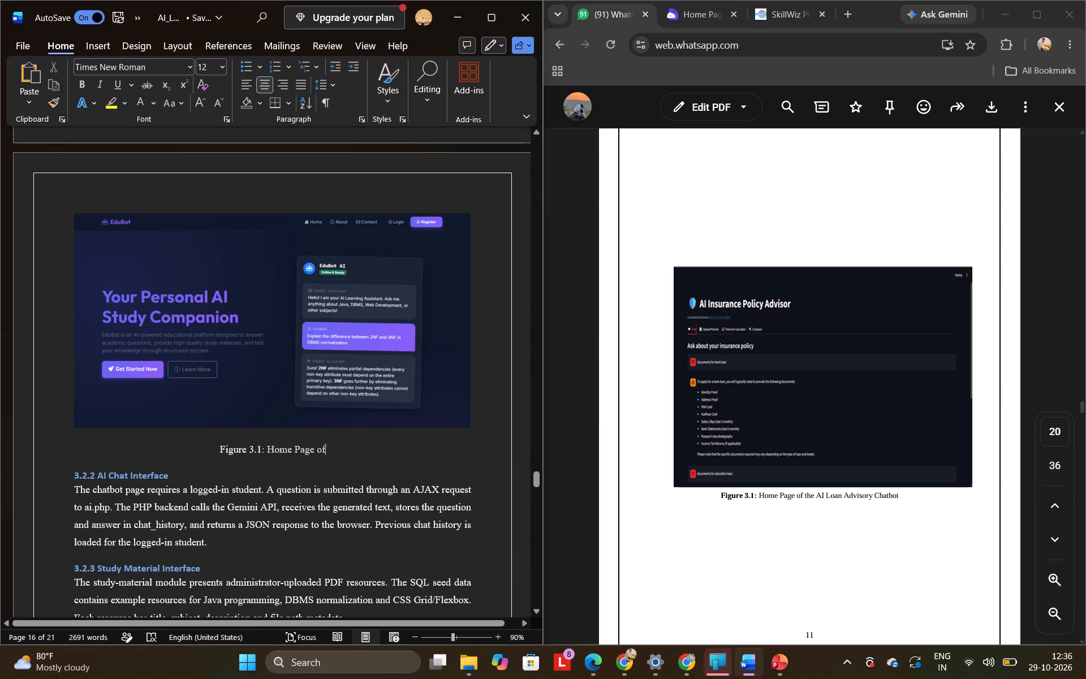
pyautogui.press('space')
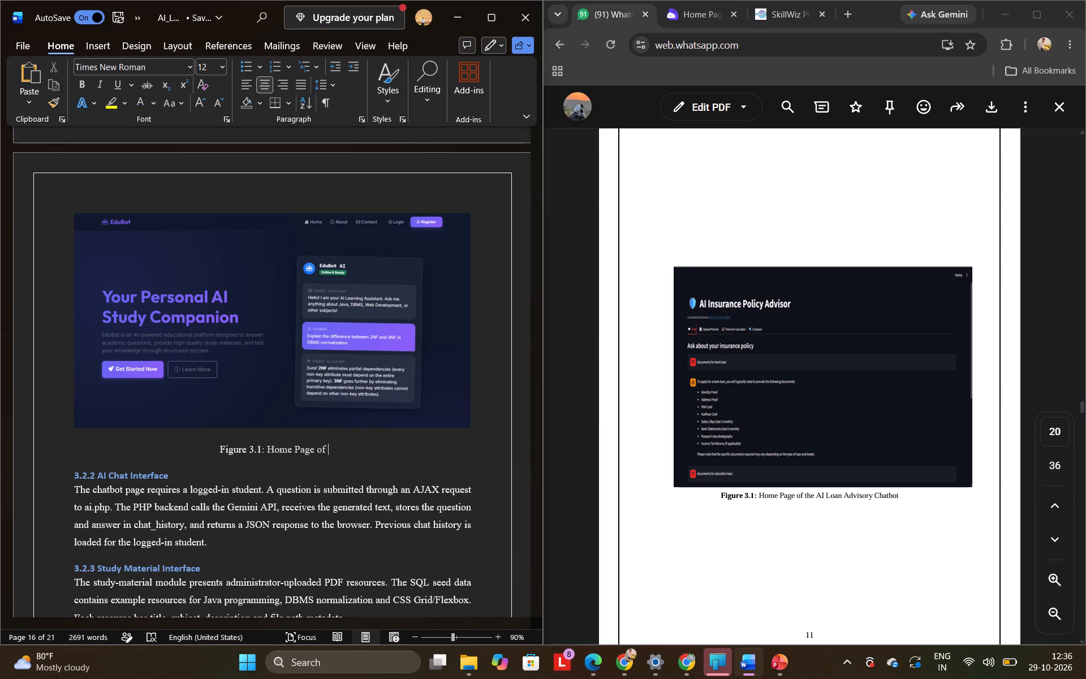
pyautogui.press('t')
pyautogui.write('he')
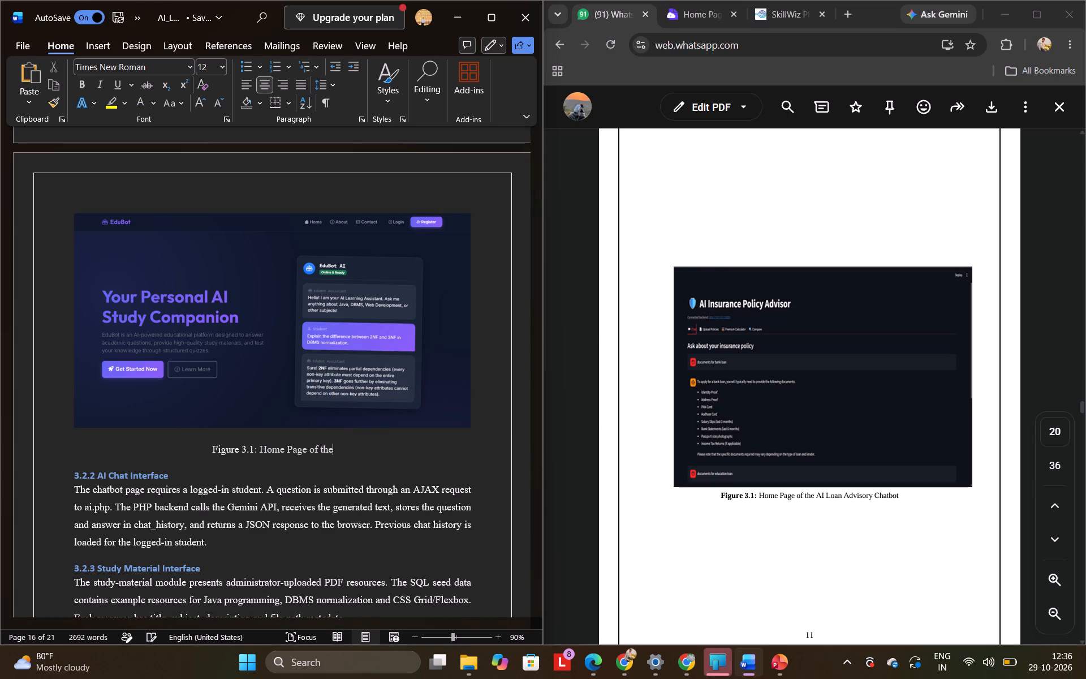
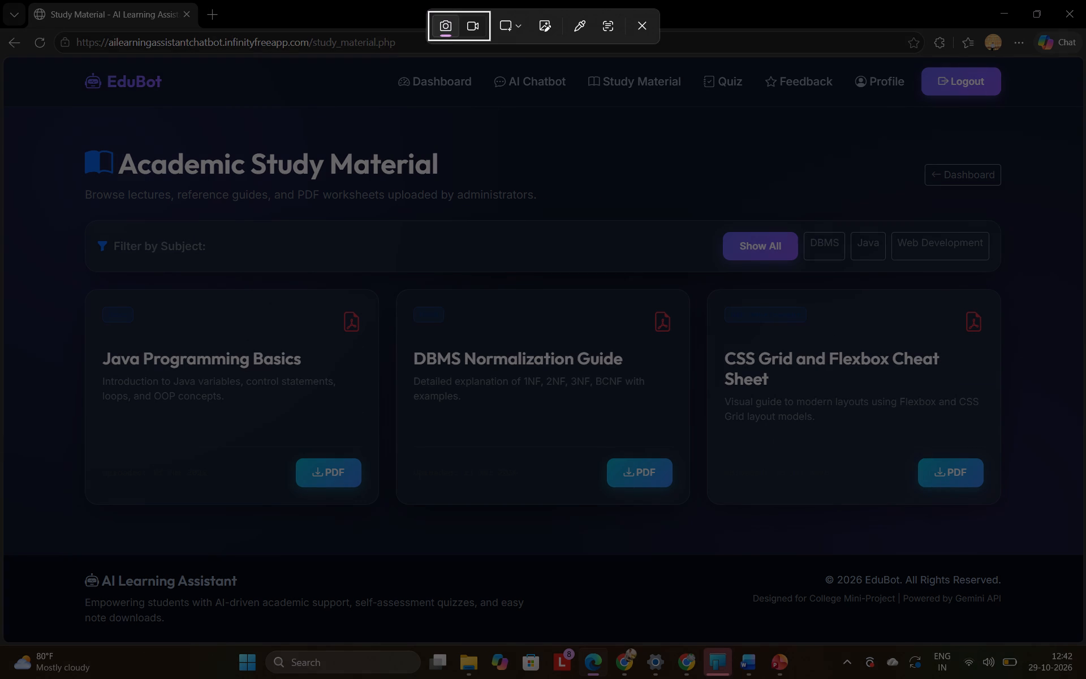
pyautogui.moveTo(3, 61); pyautogui.dragTo(1065, 559)
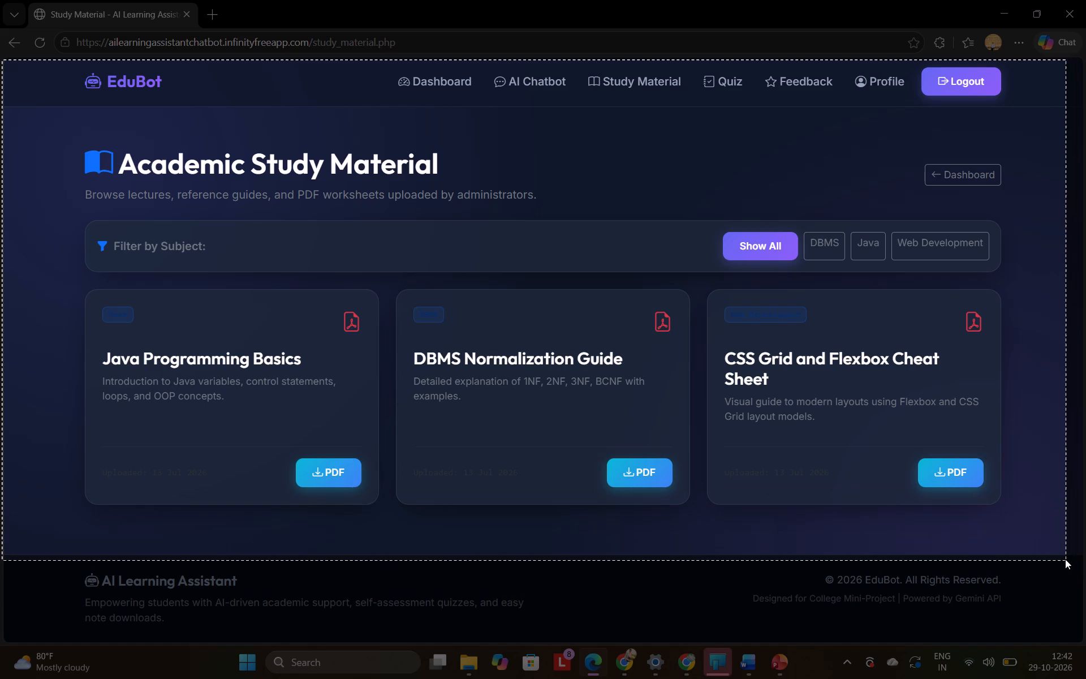
pyautogui.moveTo(1065, 559); pyautogui.dragTo(1048, 547)
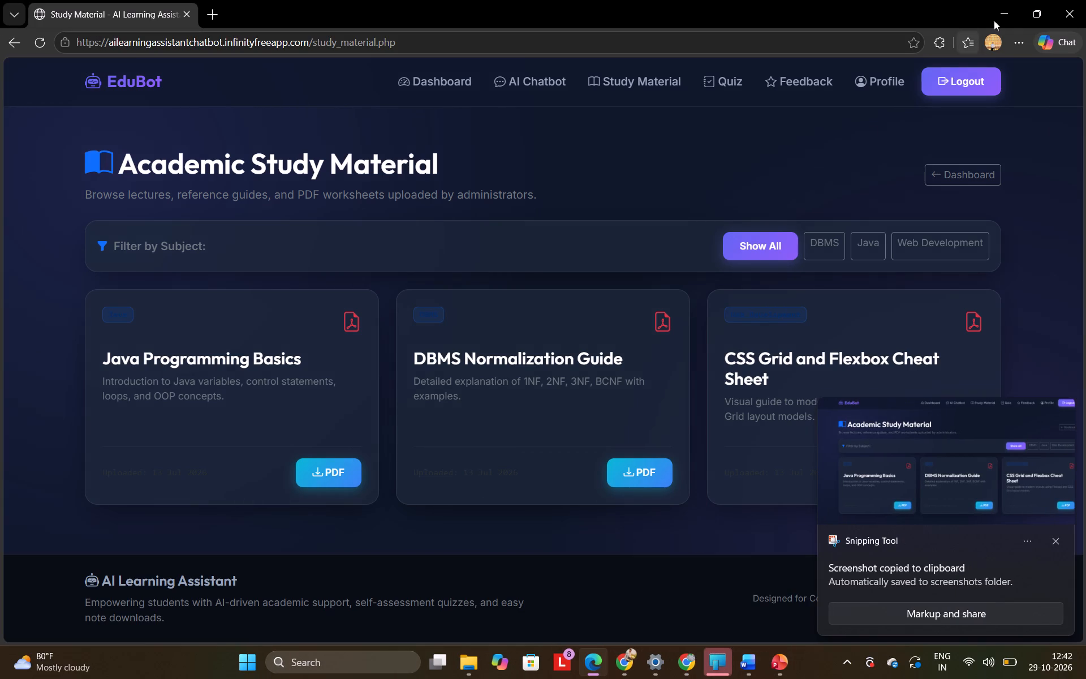
# Back in the Word report, paste the screenshot on a new centred line below the section 3.2.3 Study Material Interface paragraph.
pyautogui.click(1011, 11)
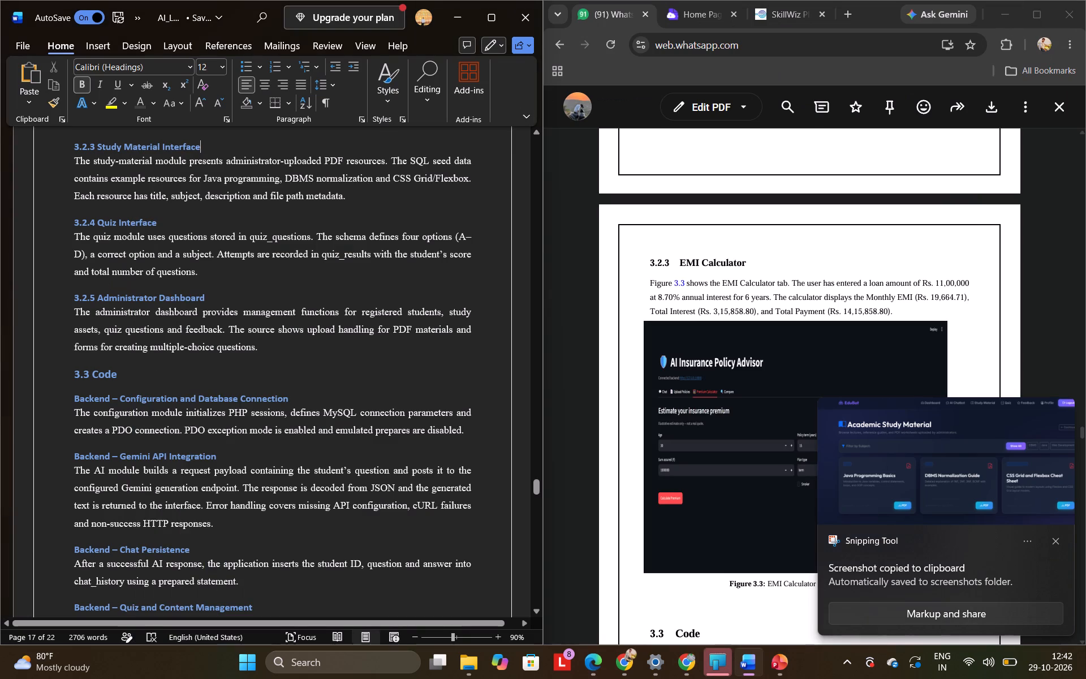
pyautogui.click(350, 195)
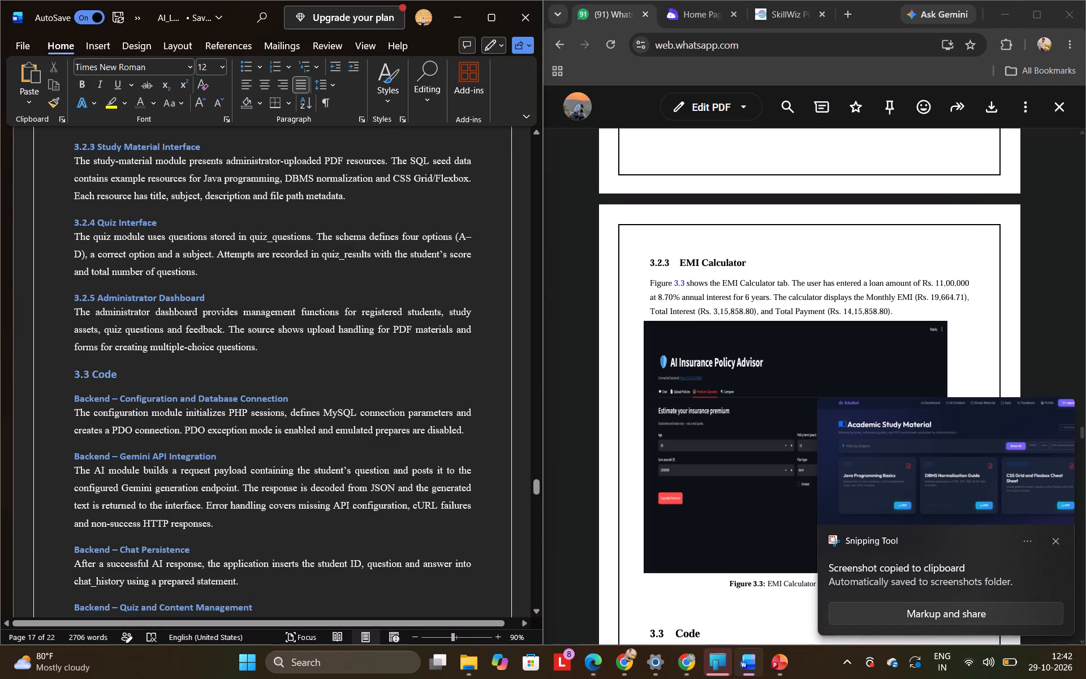
pyautogui.press('Return')
pyautogui.hotkey('ctrl', 'v')
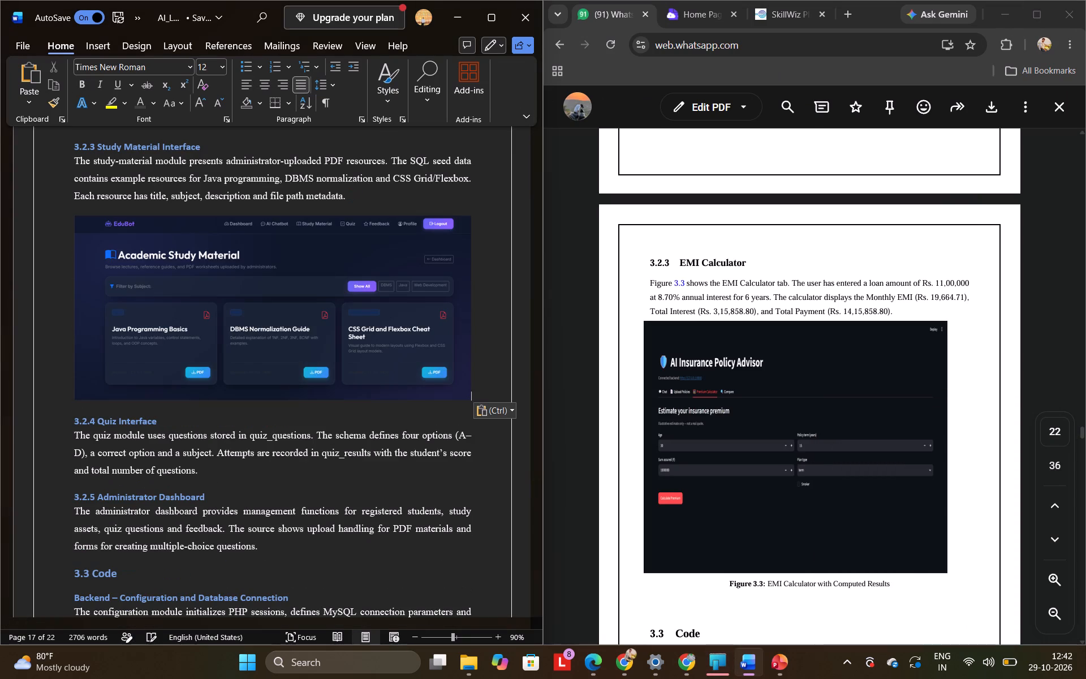
pyautogui.click(264, 83)
# Shrink the Study Material screenshot proportionally so it is slightly narrower than the text column.
pyautogui.click(450, 376)
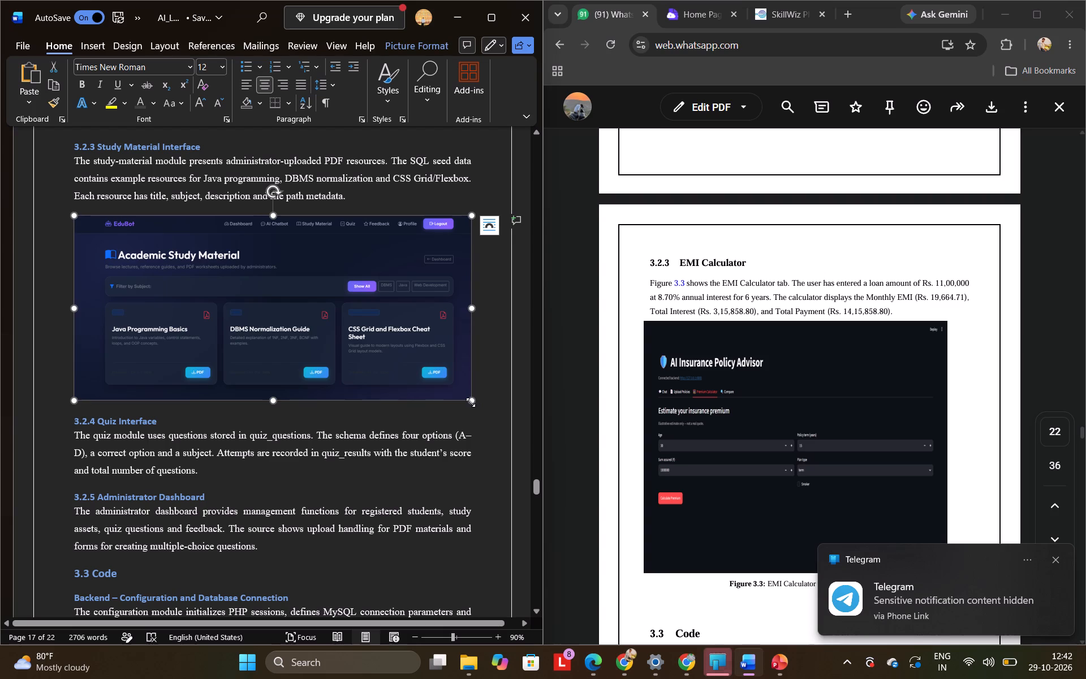
pyautogui.moveTo(471, 402); pyautogui.dragTo(397, 355)
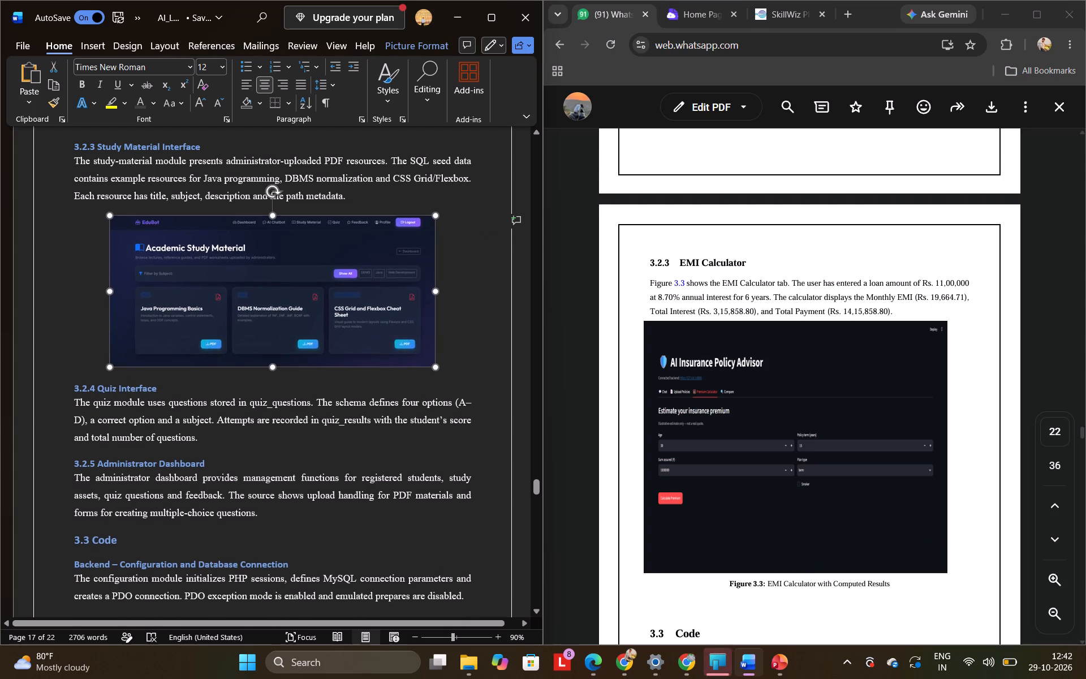
pyautogui.moveTo(397, 355); pyautogui.dragTo(357, 325)
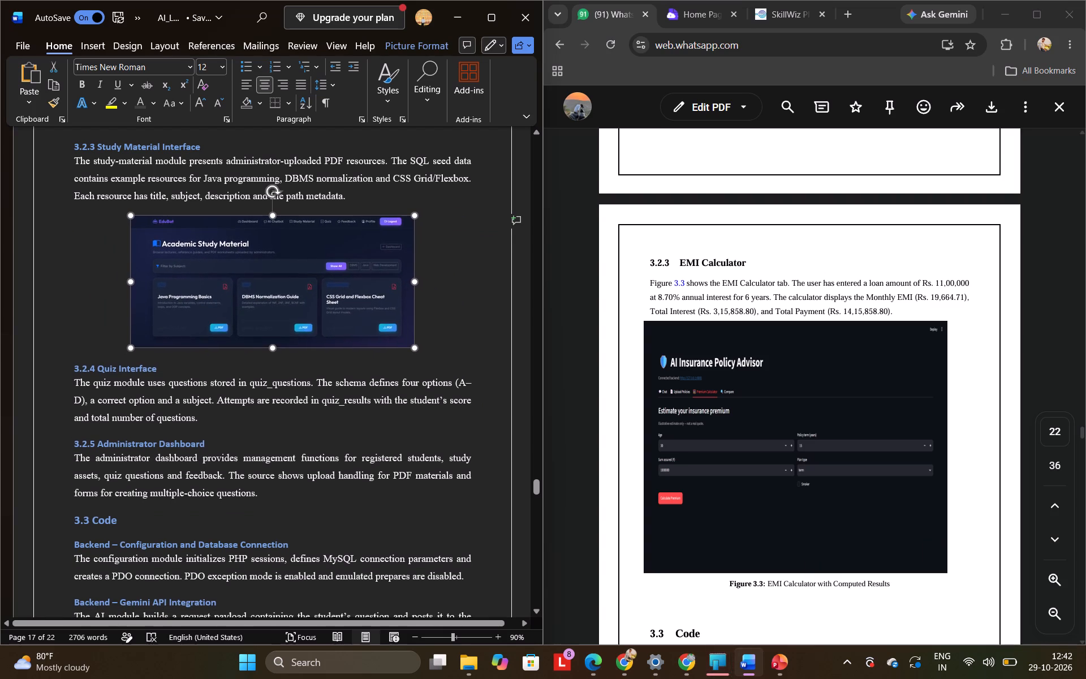
pyautogui.moveTo(357, 325); pyautogui.dragTo(411, 359)
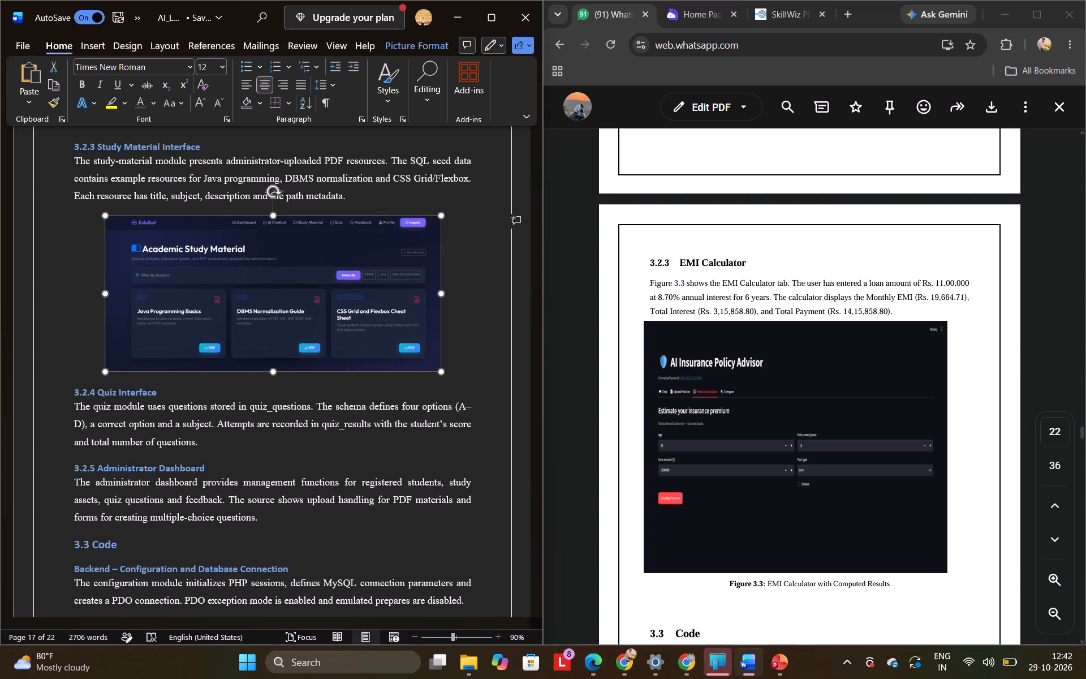
pyautogui.moveTo(411, 359); pyautogui.dragTo(430, 368)
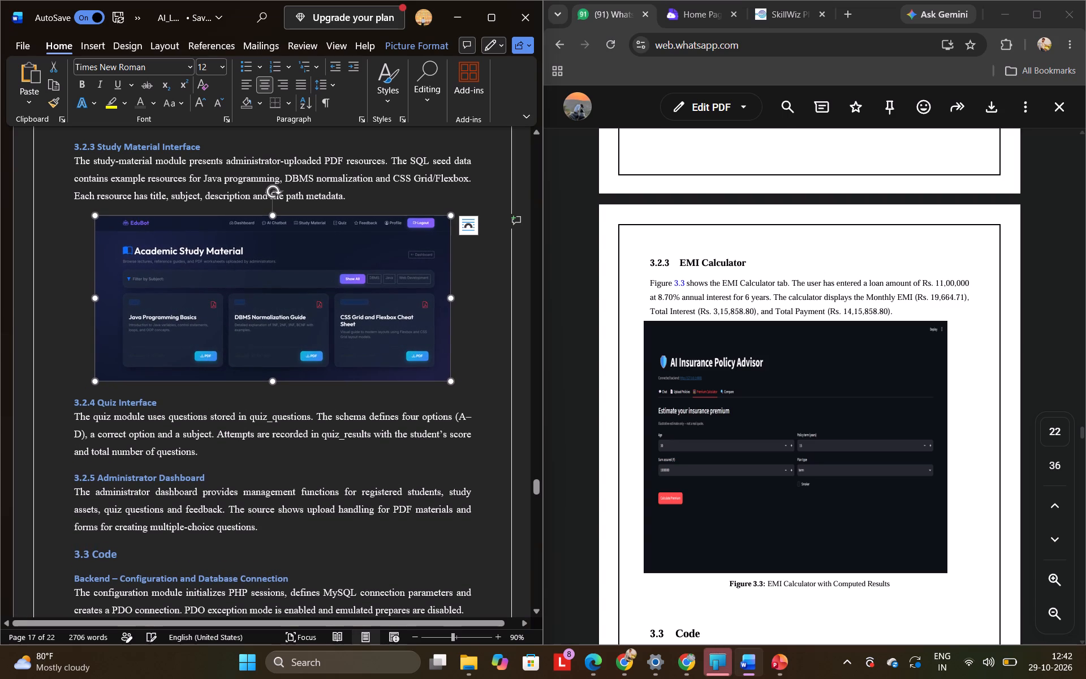
# Add an empty centred line directly below the Study Material screenshot.
pyautogui.click(471, 377)
pyautogui.press('Return')
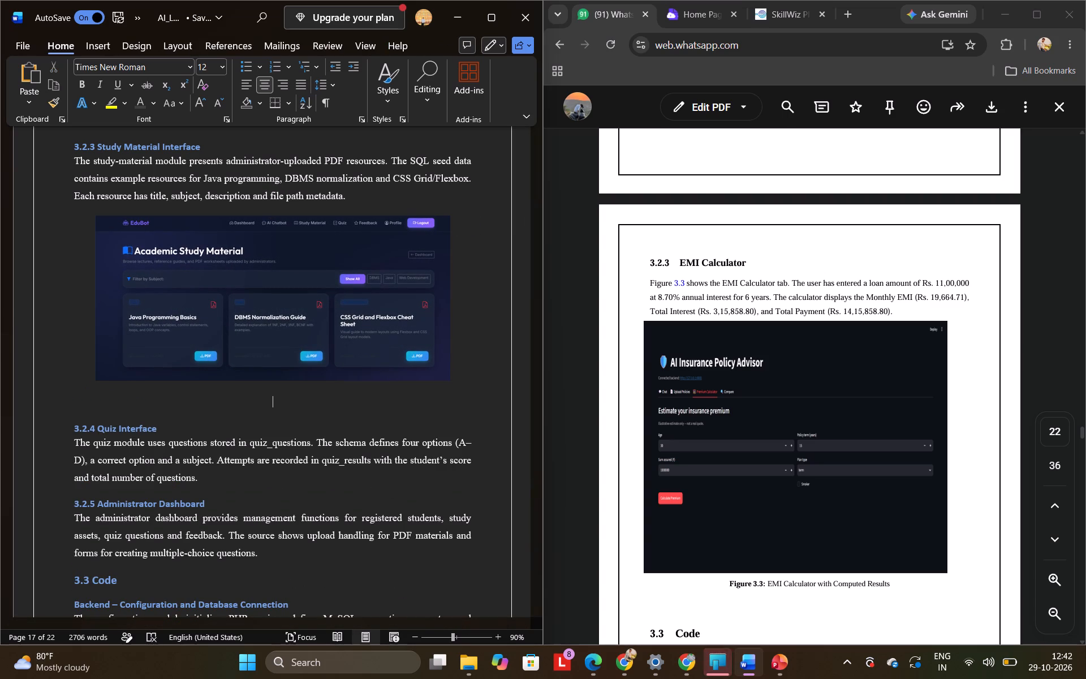
# Delete the opening word "The" from the section 3.2.3 Study Material Interface paragraph.
pyautogui.click(89, 159)
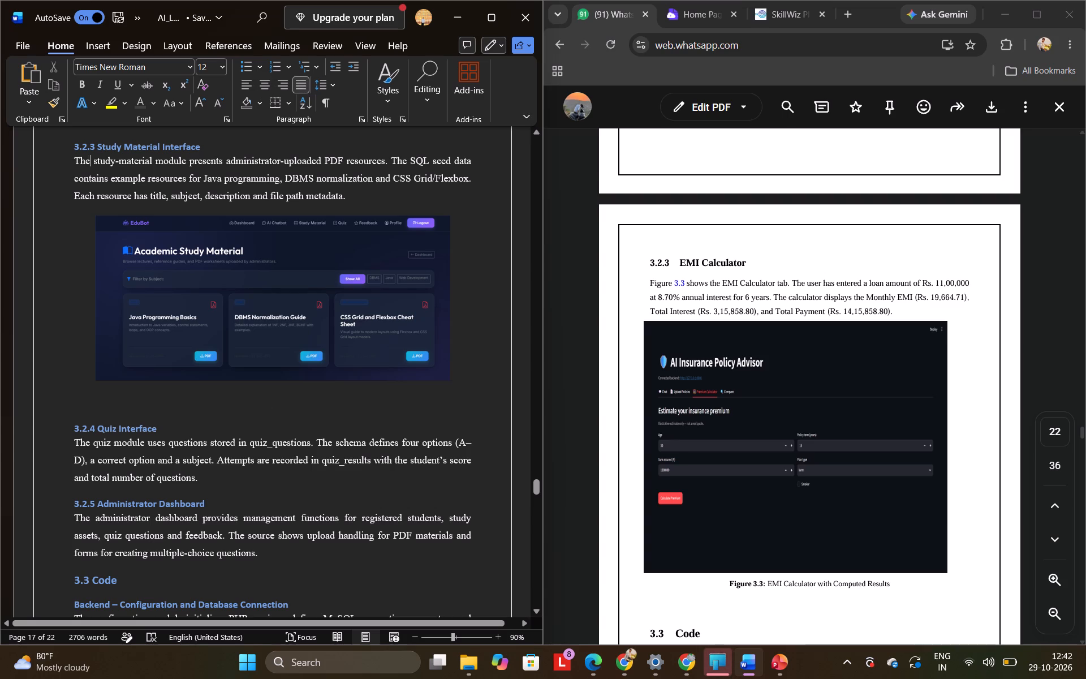
pyautogui.press('BackSpace')
pyautogui.press('BackSpace')
pyautogui.press('BackSpace')
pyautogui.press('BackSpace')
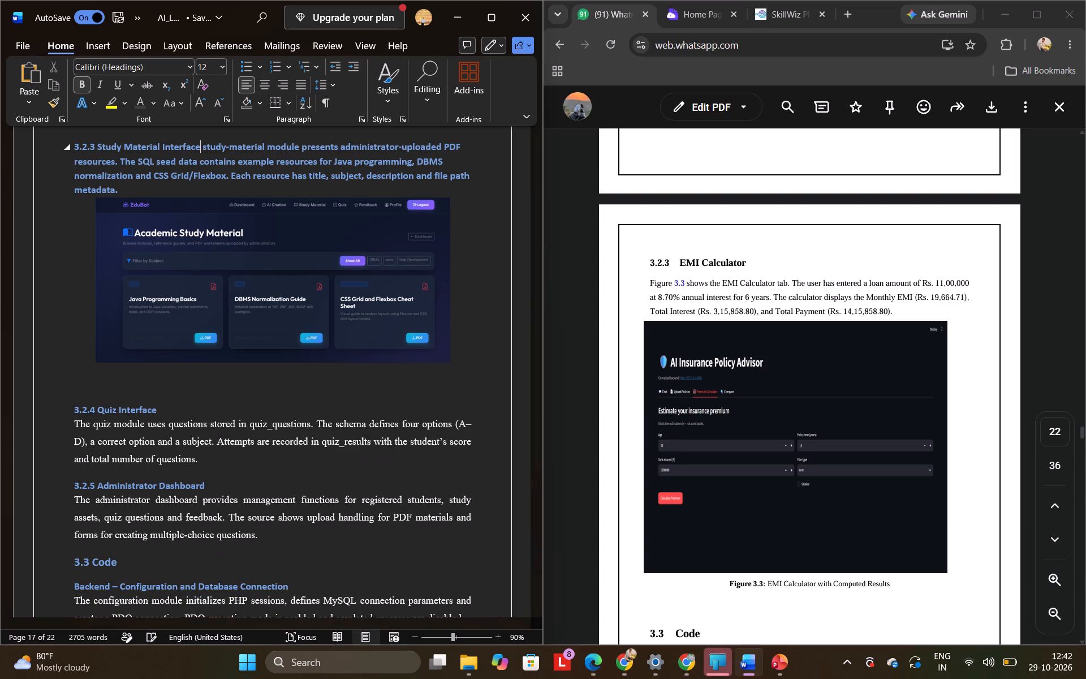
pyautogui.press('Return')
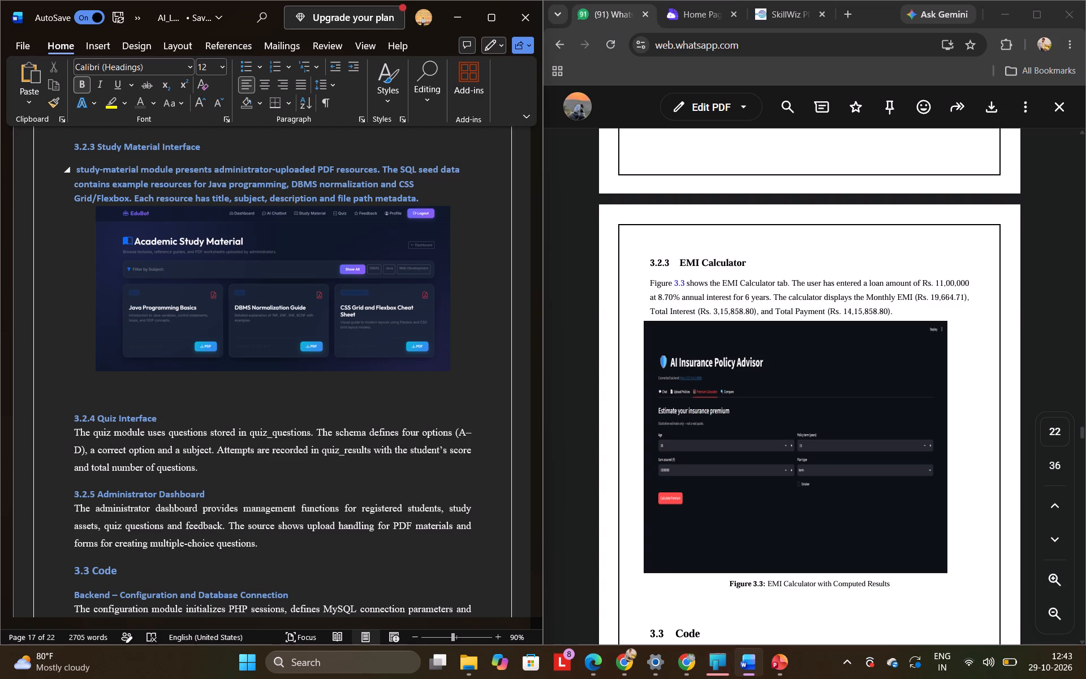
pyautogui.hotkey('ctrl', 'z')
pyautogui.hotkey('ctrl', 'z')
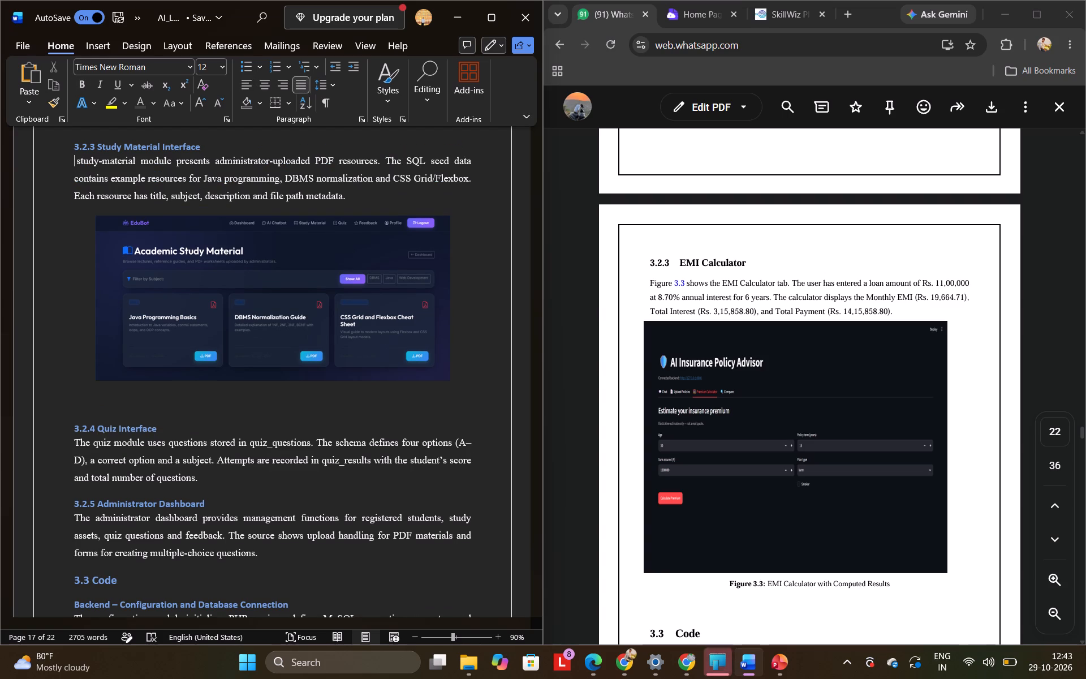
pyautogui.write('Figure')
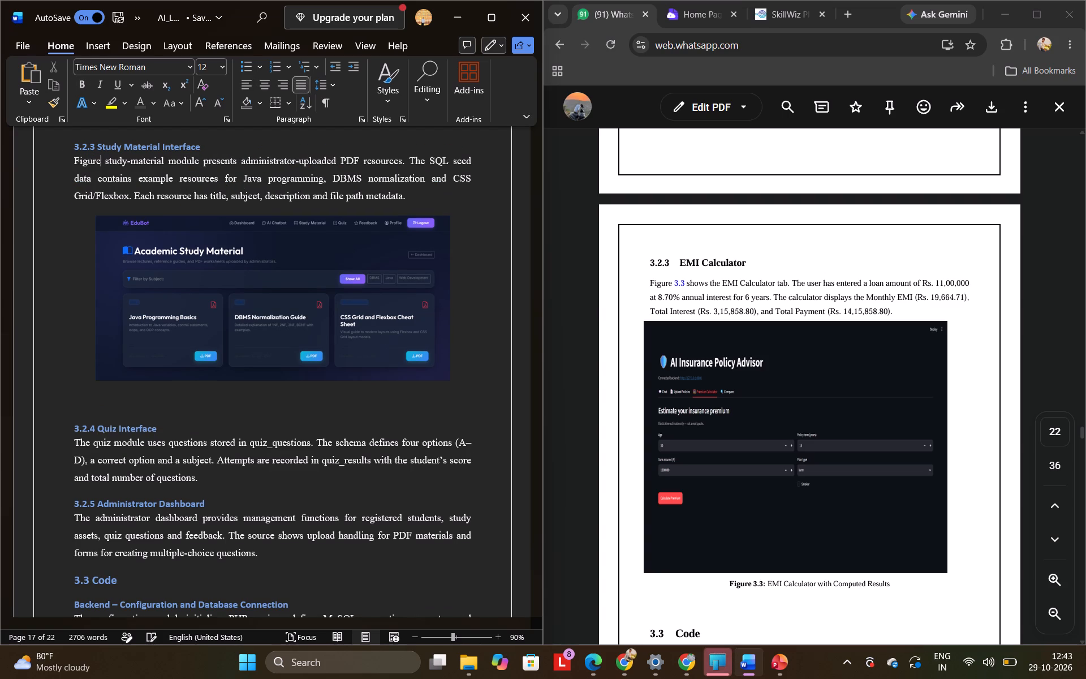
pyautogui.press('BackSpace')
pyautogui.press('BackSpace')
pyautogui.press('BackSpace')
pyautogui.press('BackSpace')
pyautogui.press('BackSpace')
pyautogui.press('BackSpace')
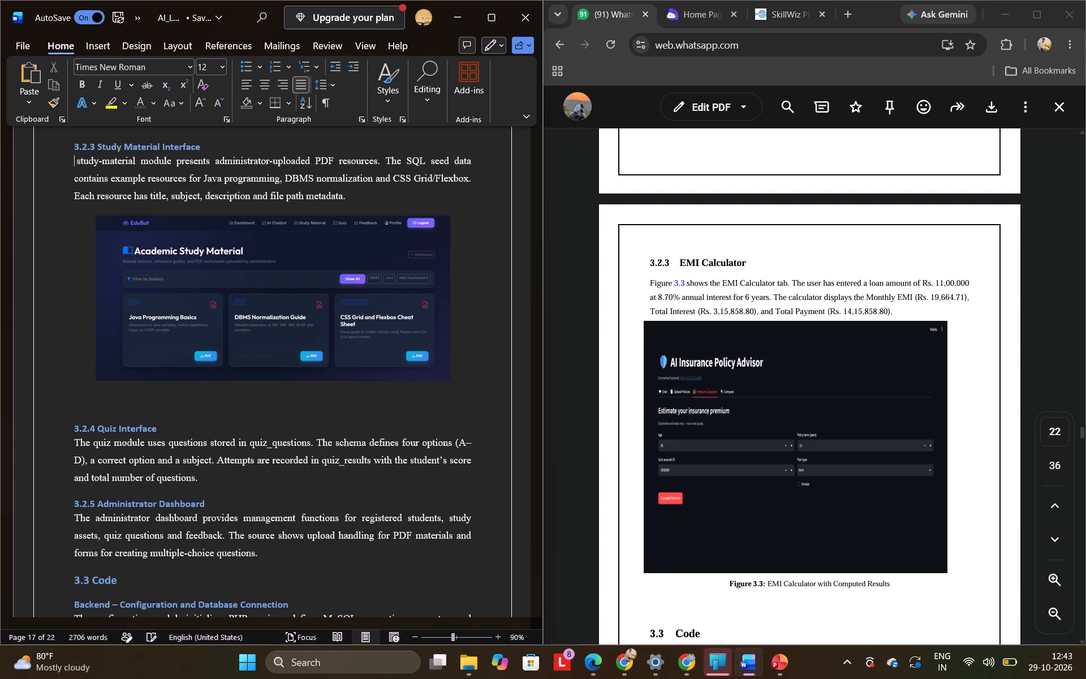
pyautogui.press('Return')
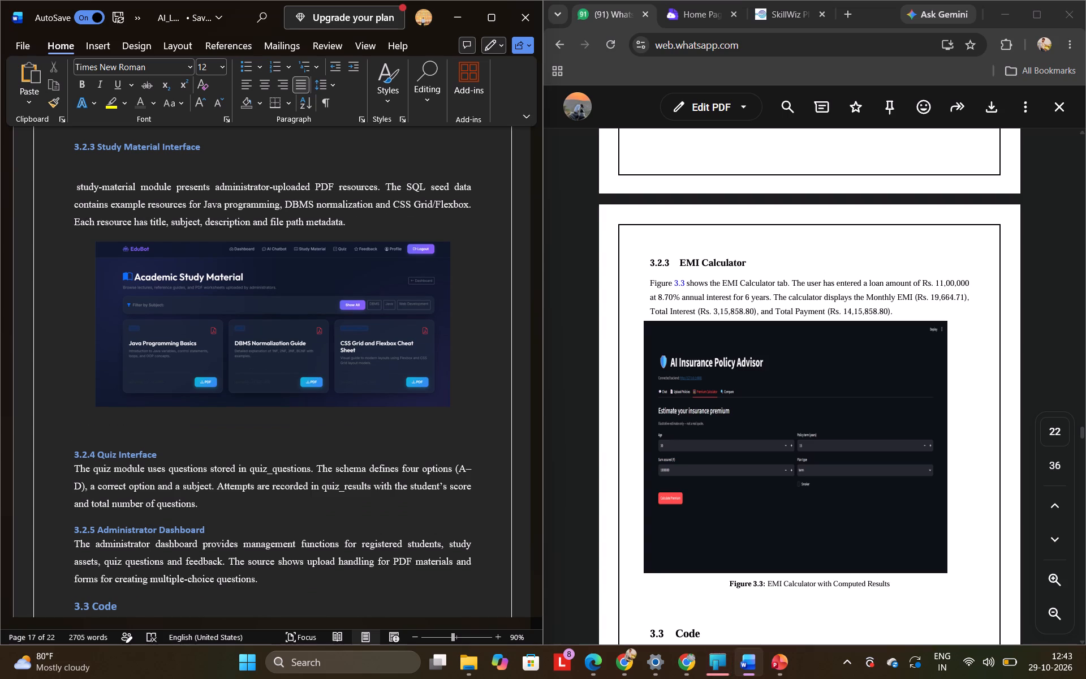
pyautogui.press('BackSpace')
# Insert "Figure 3.3 shows the" at the start of the section 3.2.3 paragraph, before "study-material module".
pyautogui.write('Figure')
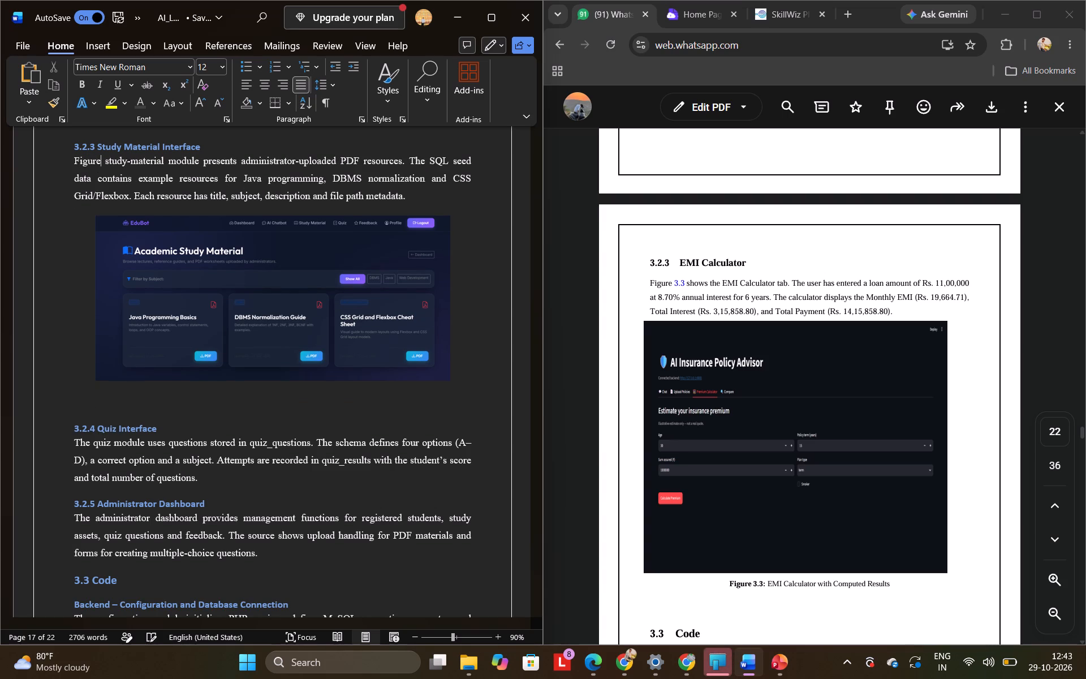
pyautogui.press('space')
pyautogui.write('3.3')
pyautogui.press('space')
pyautogui.write('sho')
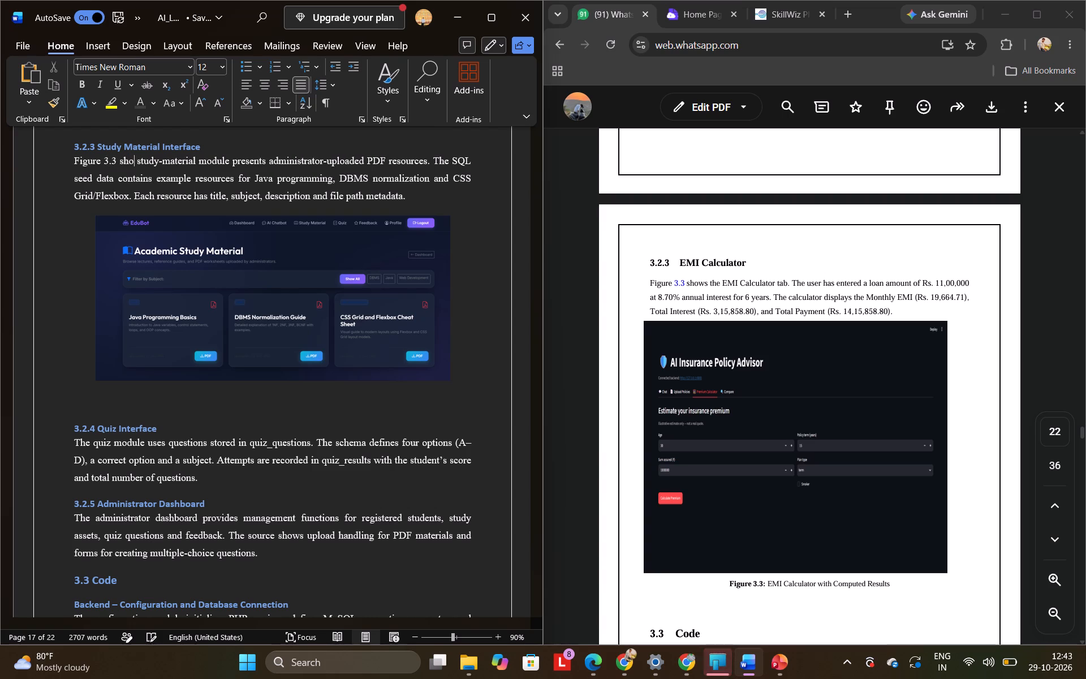
pyautogui.write('wss')
pyautogui.press('BackSpace')
pyautogui.press('space')
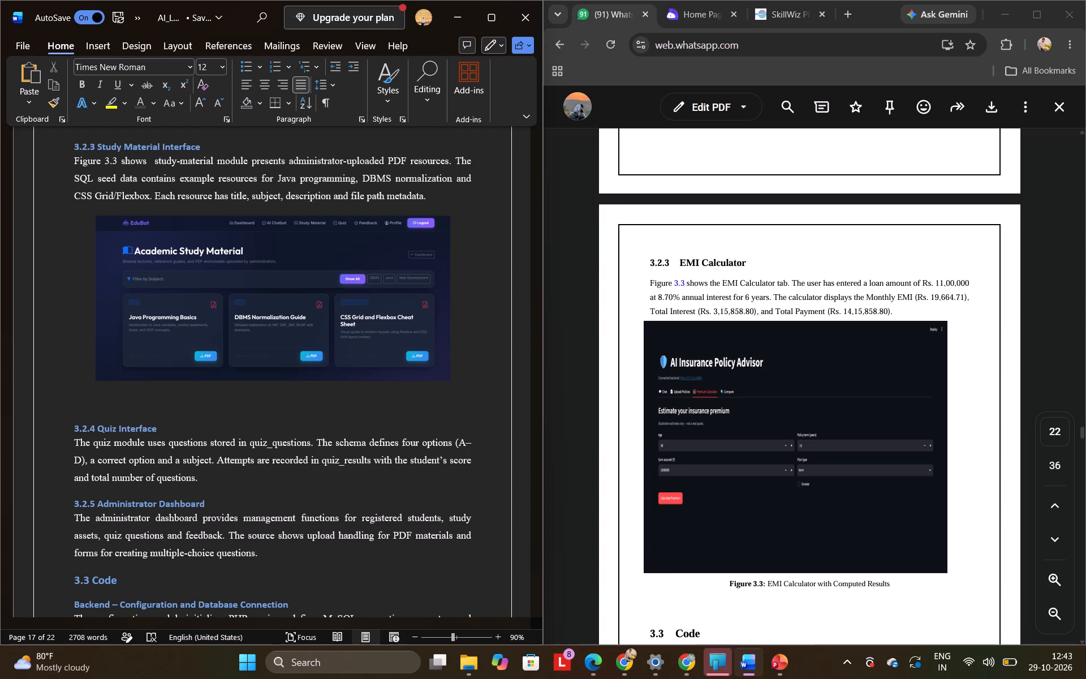
pyautogui.write('the')
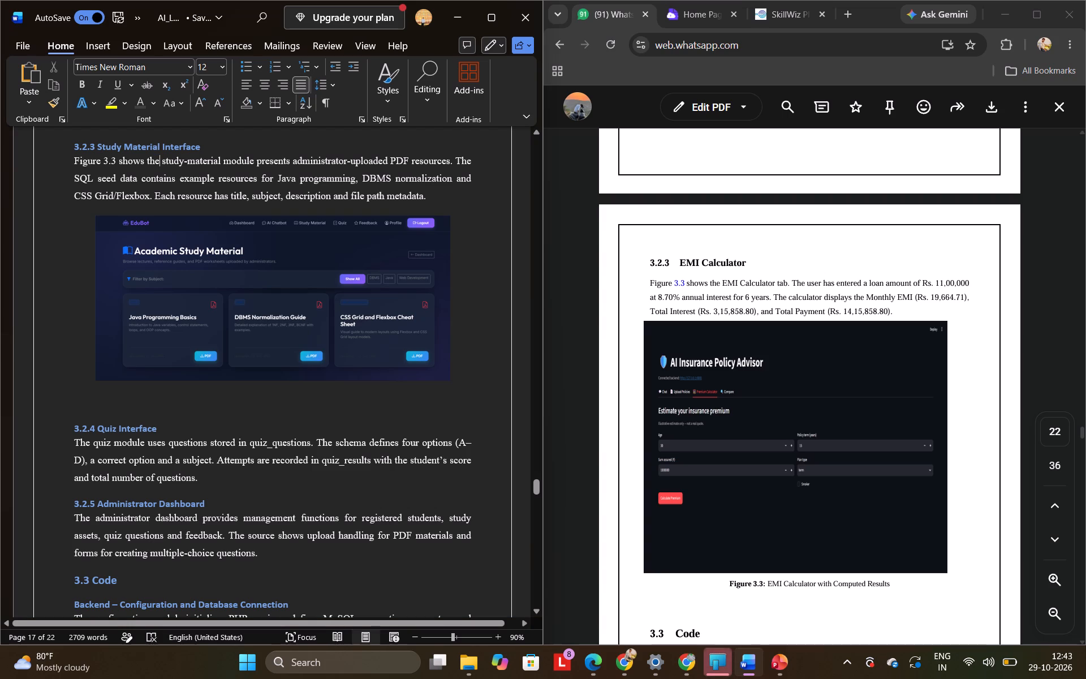
# Enter the caption "Figure 3.3 : Study Materials Interface" on the empty line below the Study Material screenshot.
pyautogui.click(273, 400)
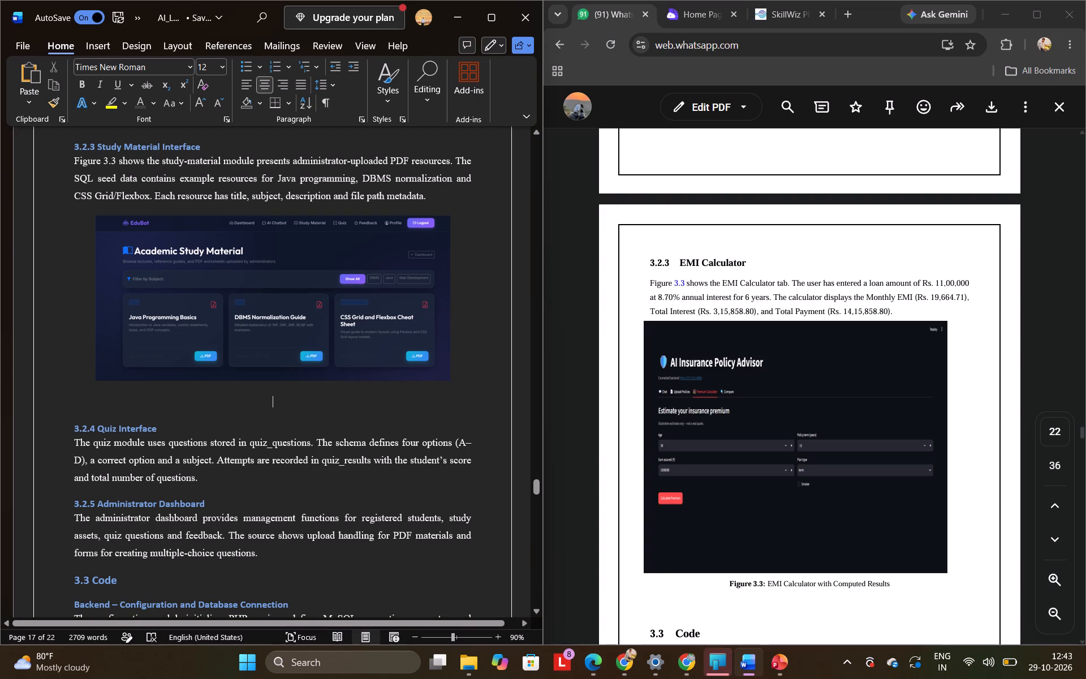
pyautogui.write('Figure 3.3')
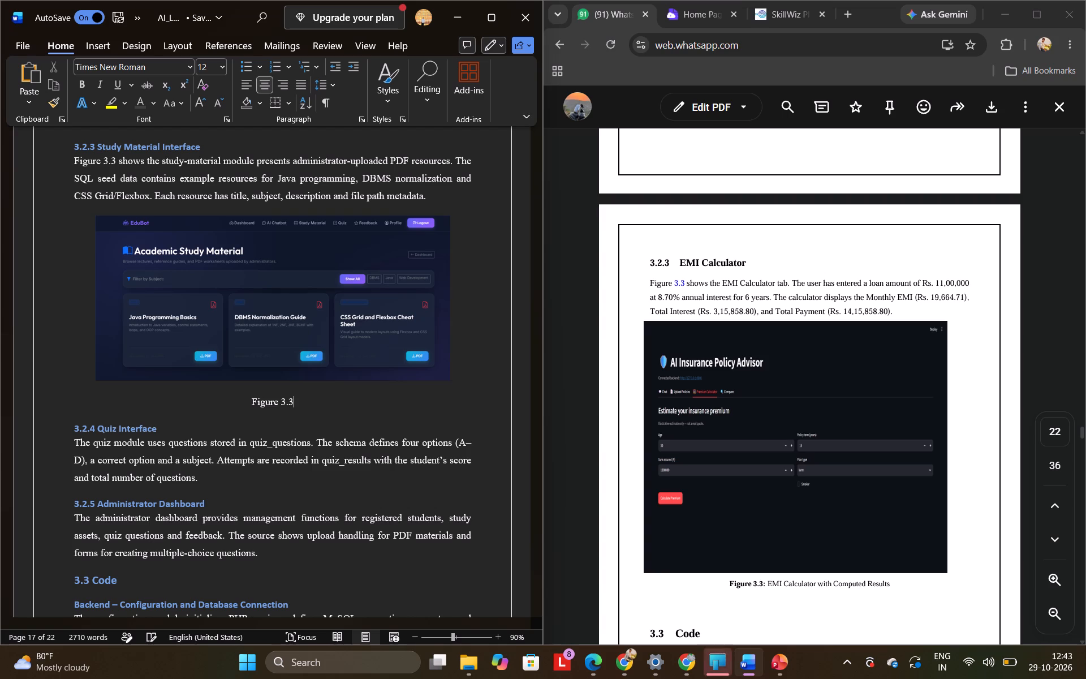
pyautogui.press('space')
pyautogui.write(':')
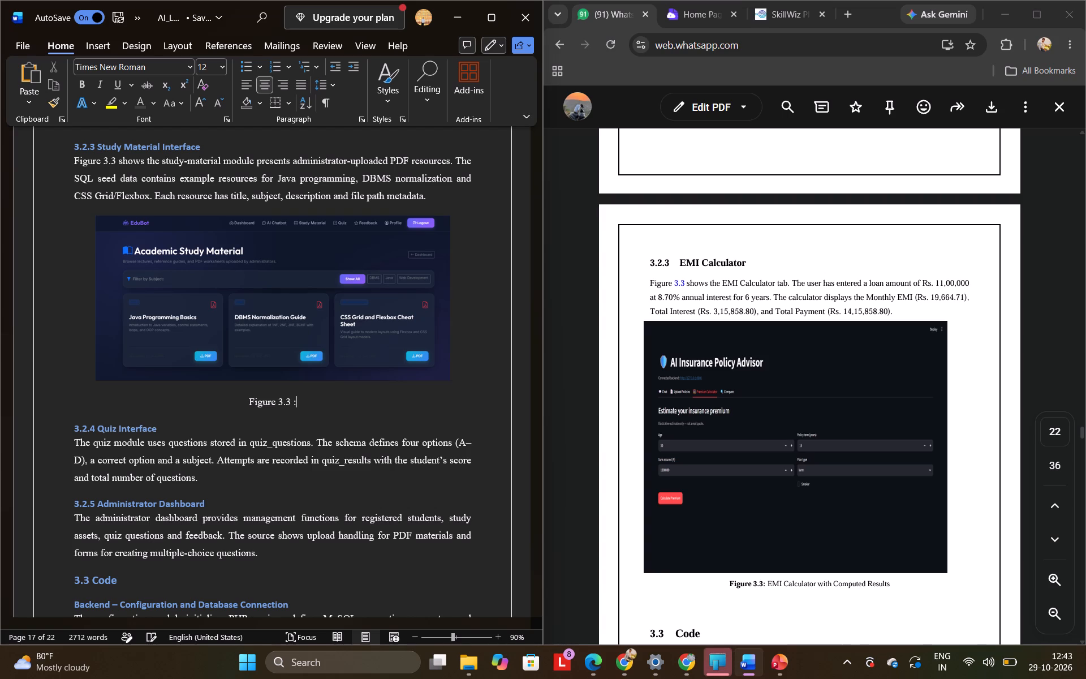
pyautogui.press('space')
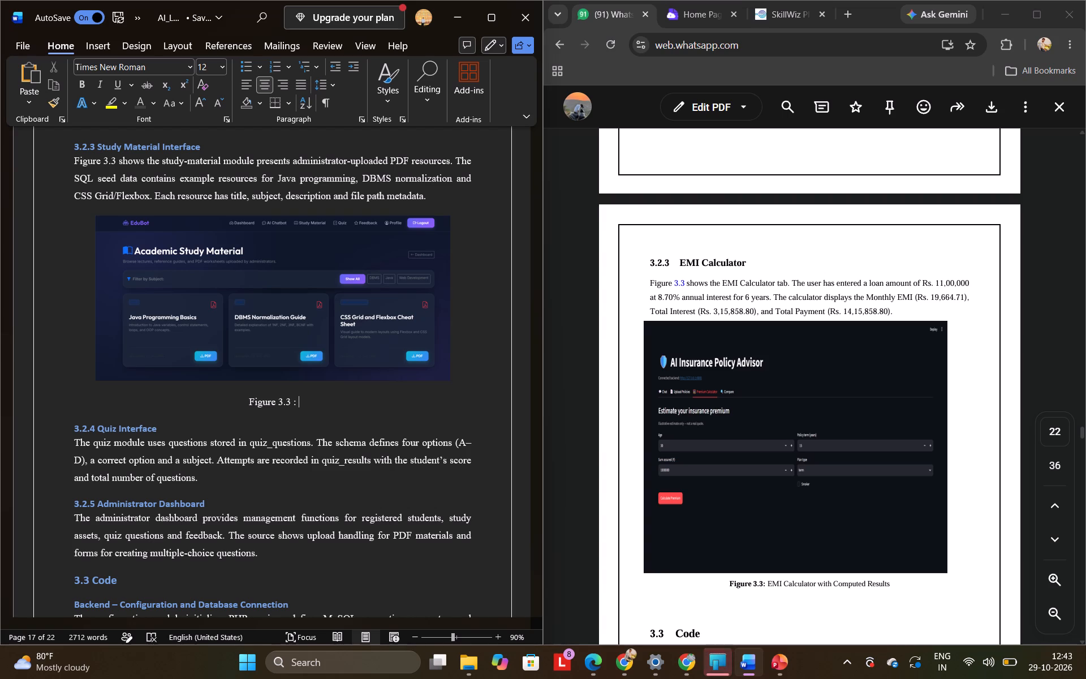
pyautogui.write('Study Materials')
pyautogui.press('space')
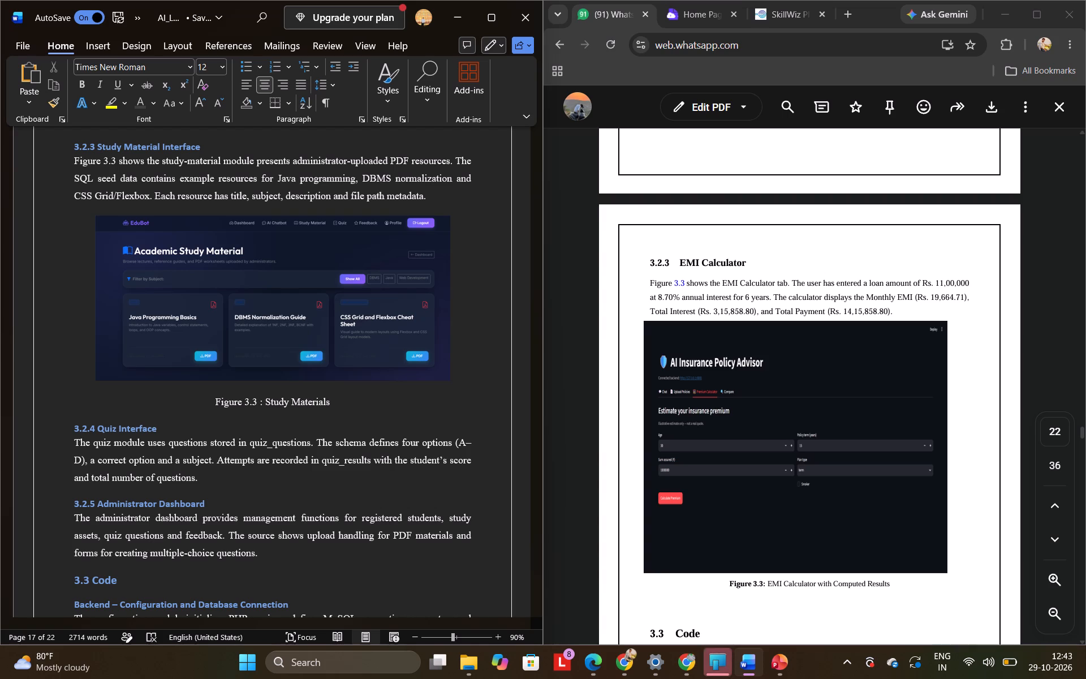
pyautogui.write('Interface')
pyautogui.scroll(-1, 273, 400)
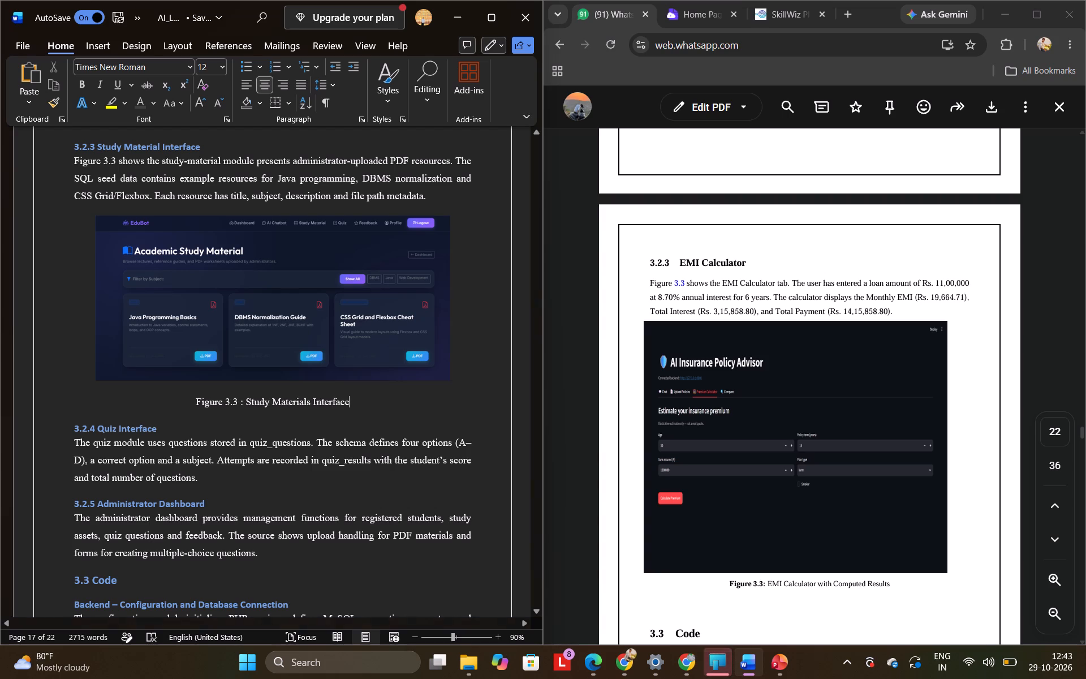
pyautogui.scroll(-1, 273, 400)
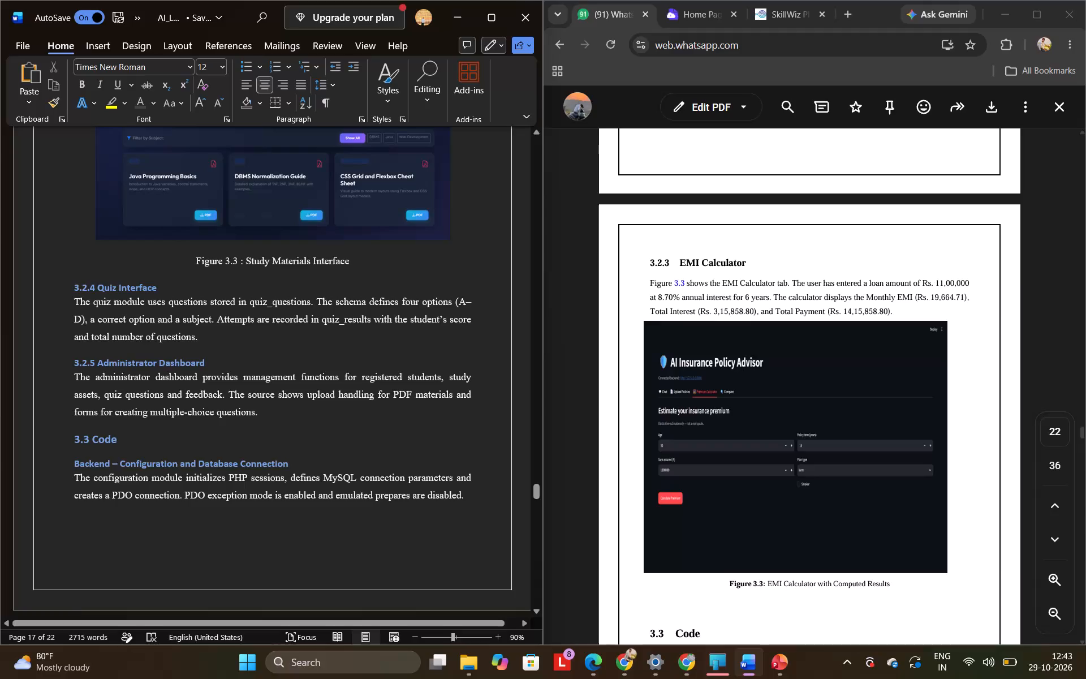
# Recolour the words "Study Materials Interface" in the Figure 3.3 caption with a grey shade from the theme colours.
pyautogui.moveTo(245, 259); pyautogui.dragTo(355, 265)
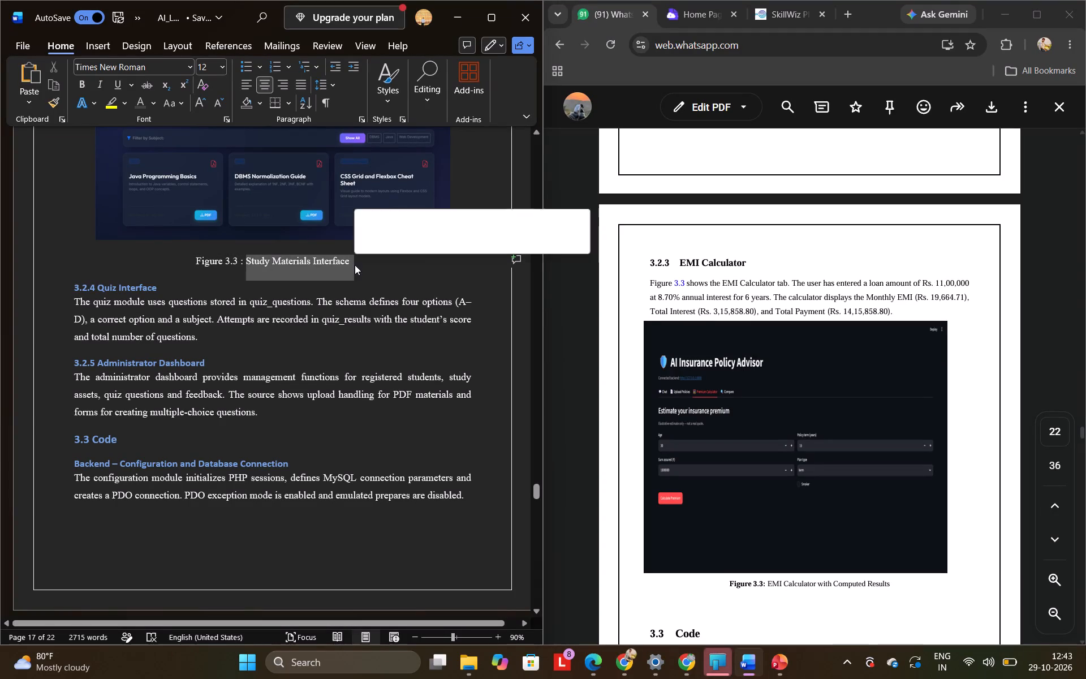
pyautogui.click(455, 241)
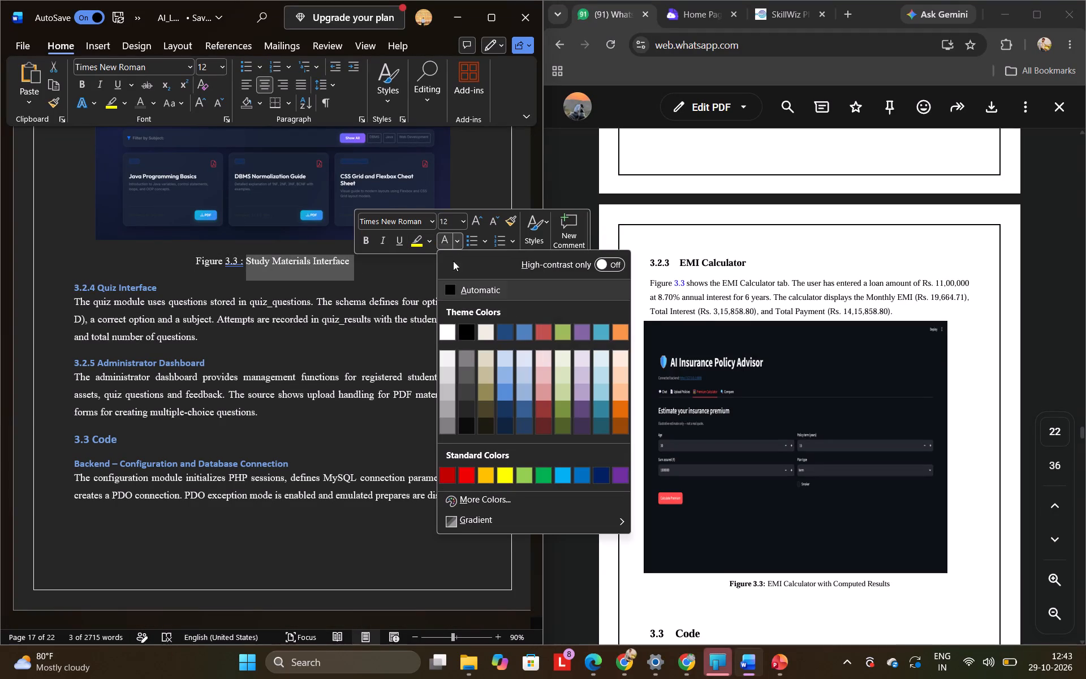
pyautogui.click(463, 388)
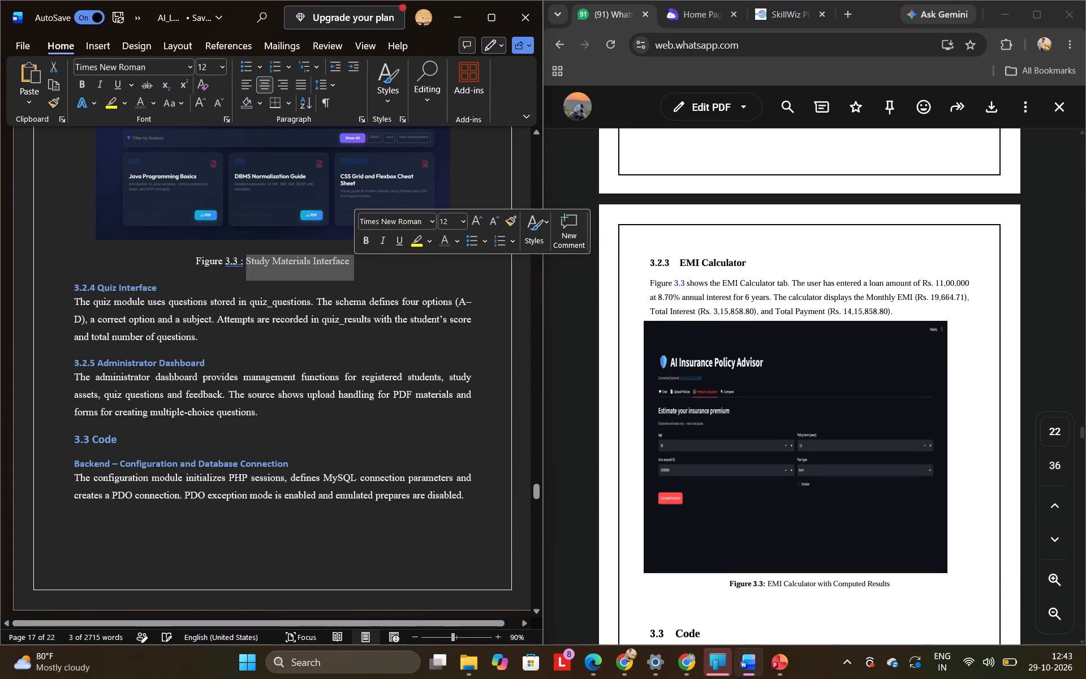
# Add an empty line after the section 3.2.4 Quiz Interface paragraph.
pyautogui.click(202, 335)
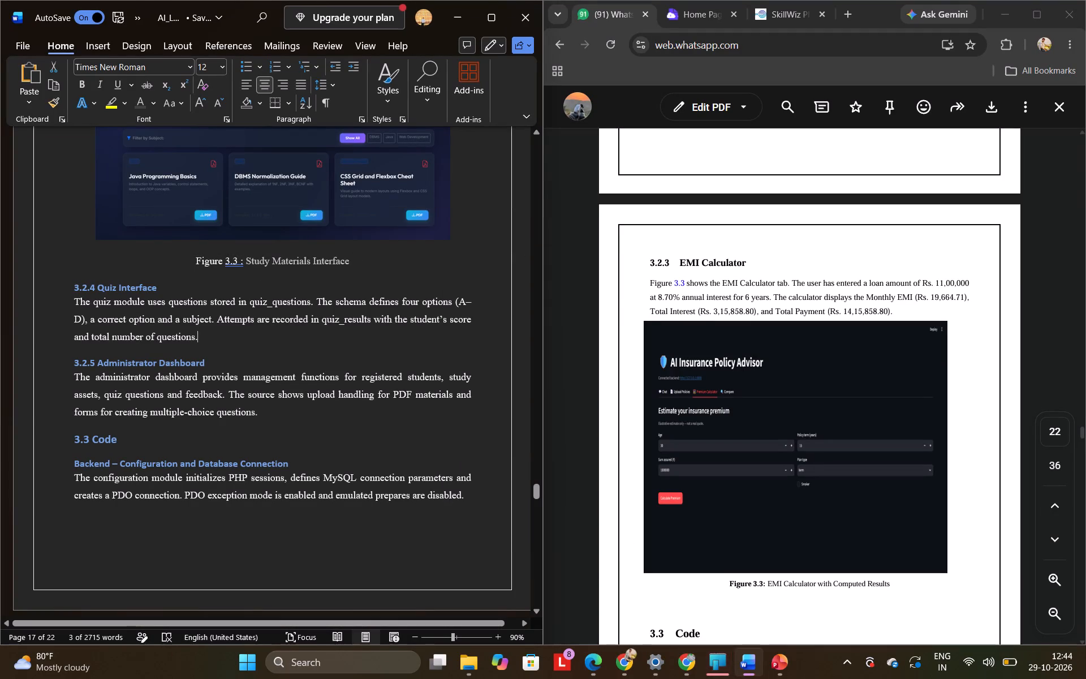
pyautogui.press('Return')
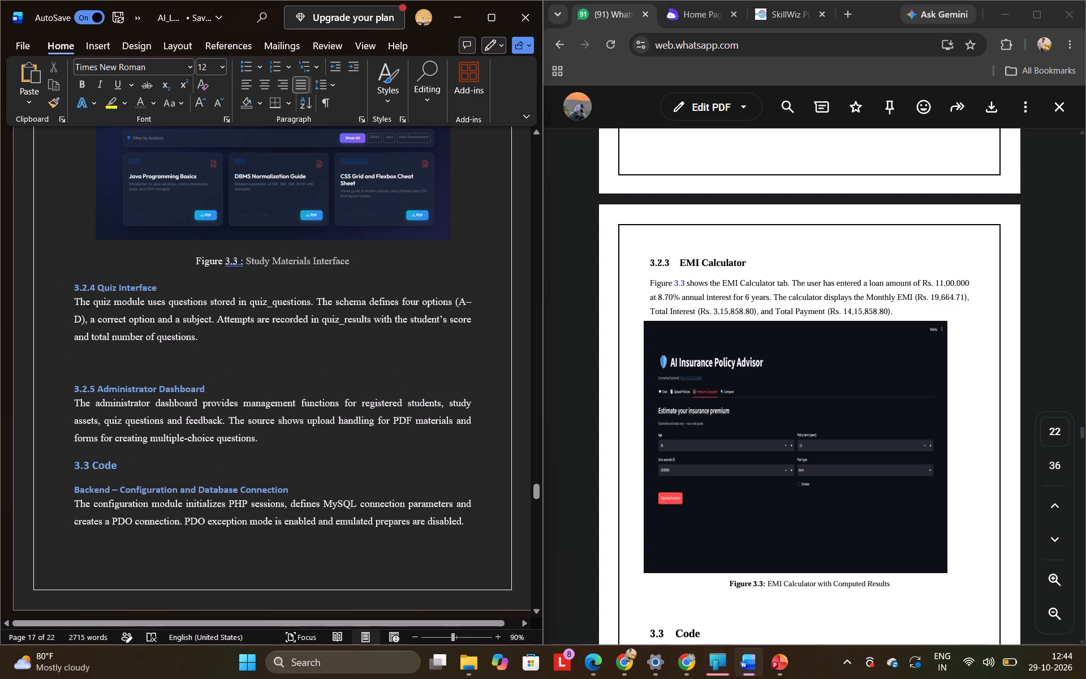
# Switch to the EduBot website in Edge, open its Quiz page and capture the Subject Assessment Quiz area as a screenshot.
pyautogui.click(597, 656)
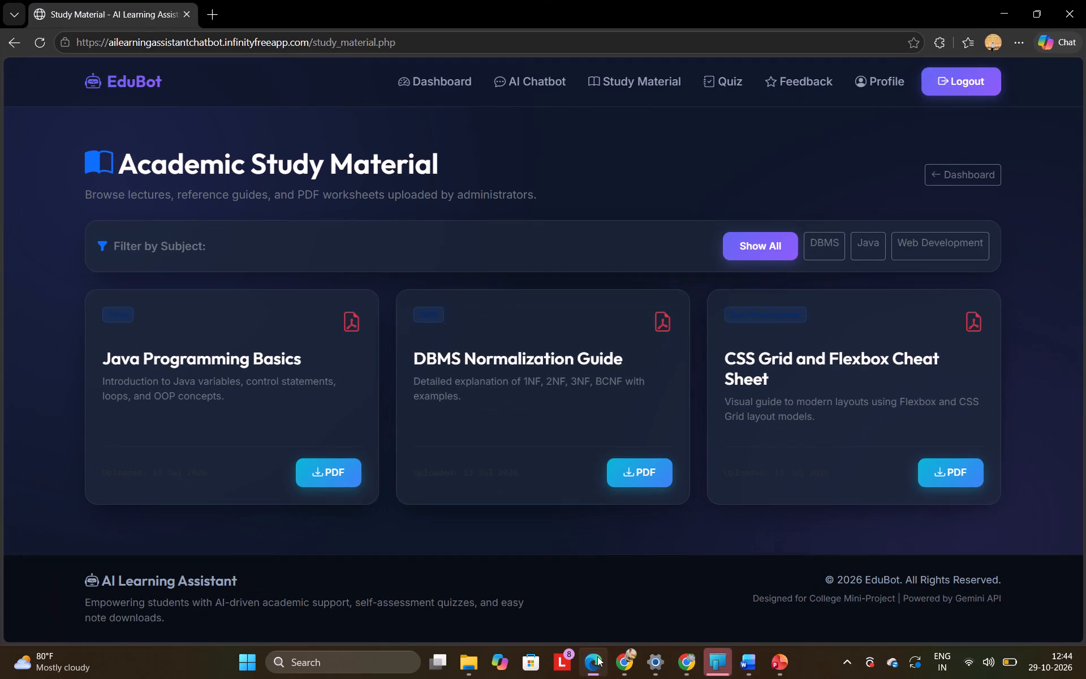
pyautogui.click(723, 82)
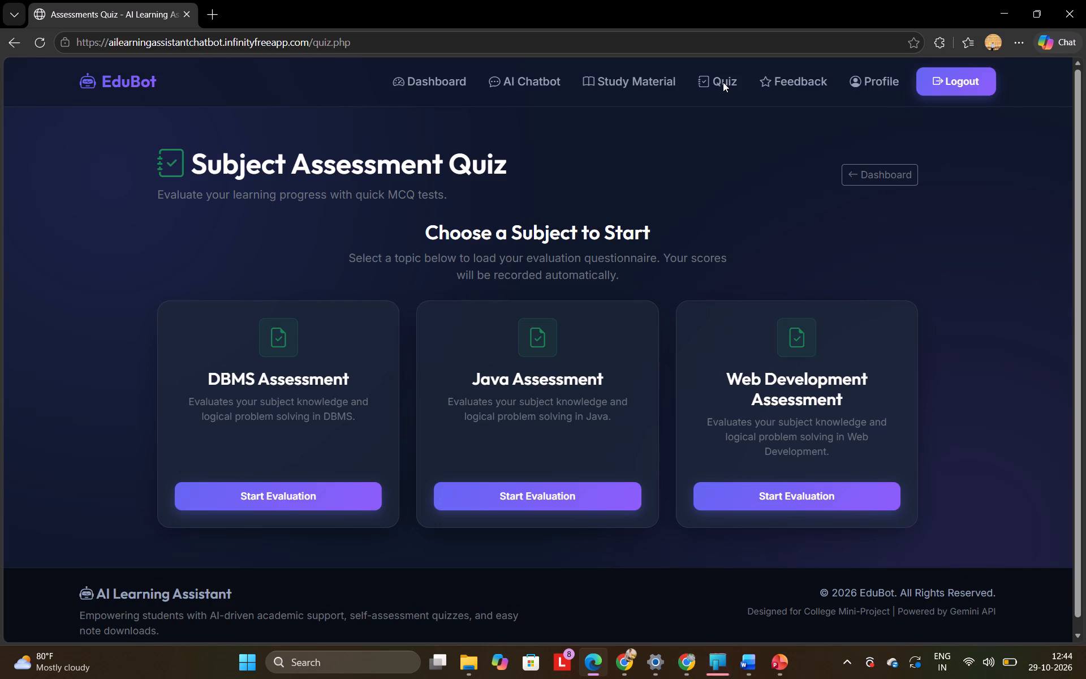
pyautogui.press('shift+super+s')
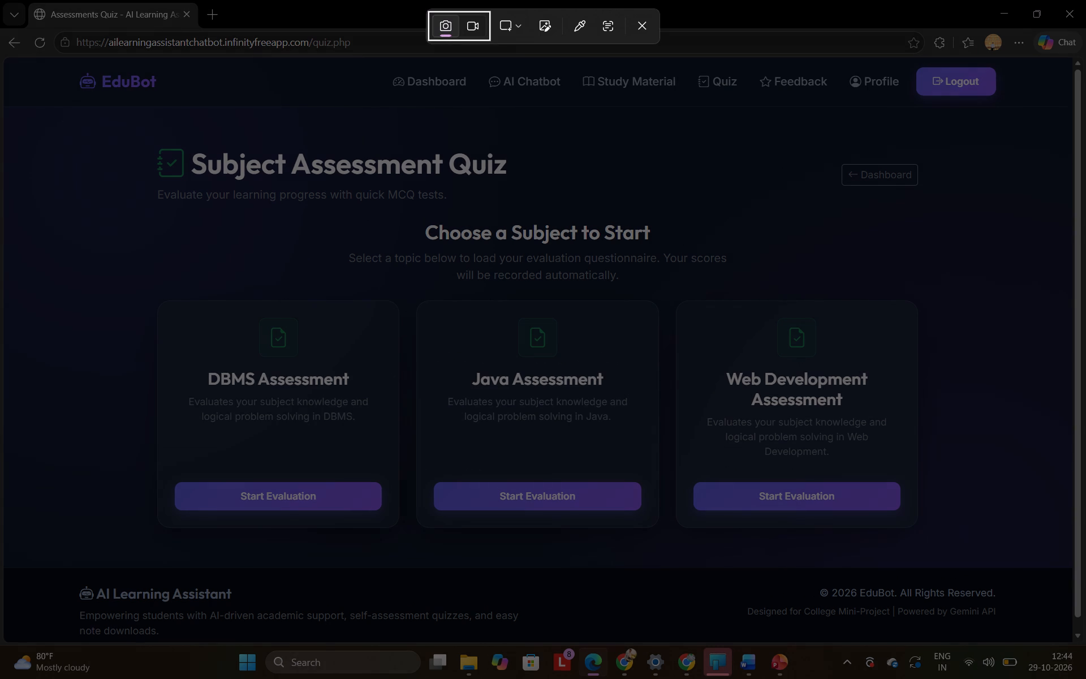
pyautogui.moveTo(5, 58); pyautogui.dragTo(1027, 602)
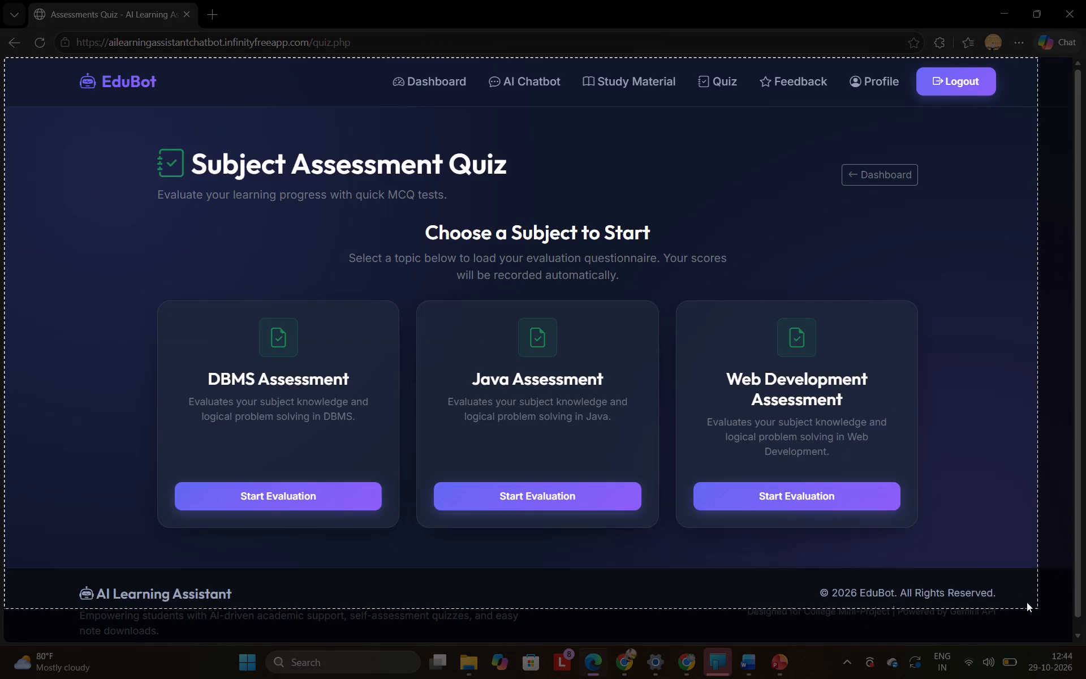
pyautogui.moveTo(1027, 602); pyautogui.dragTo(1031, 574)
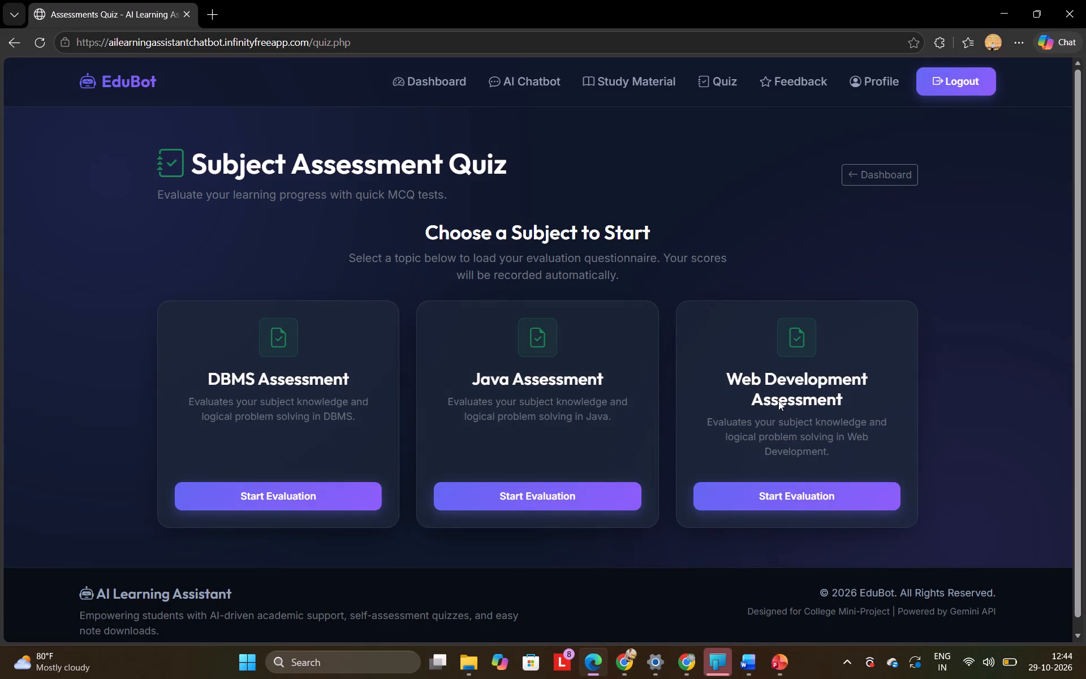
# Return to the Word report, paste the Quiz page screenshot below the section 3.2.4 paragraph and centre it.
pyautogui.click(1011, 11)
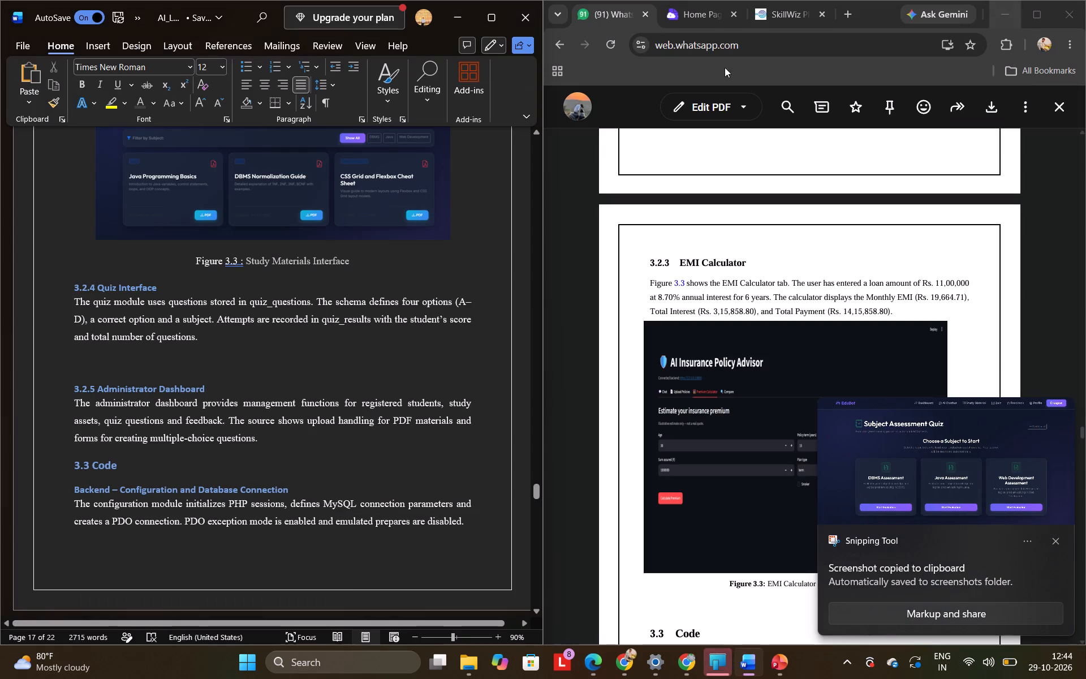
pyautogui.hotkey('ctrl', 'v')
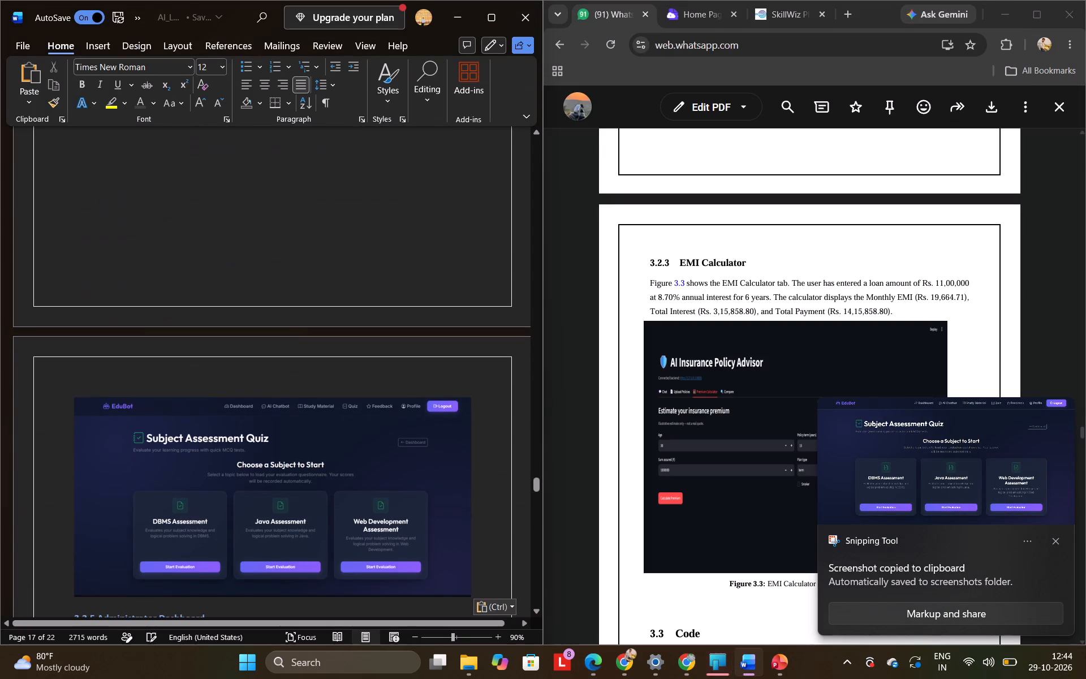
pyautogui.click(266, 85)
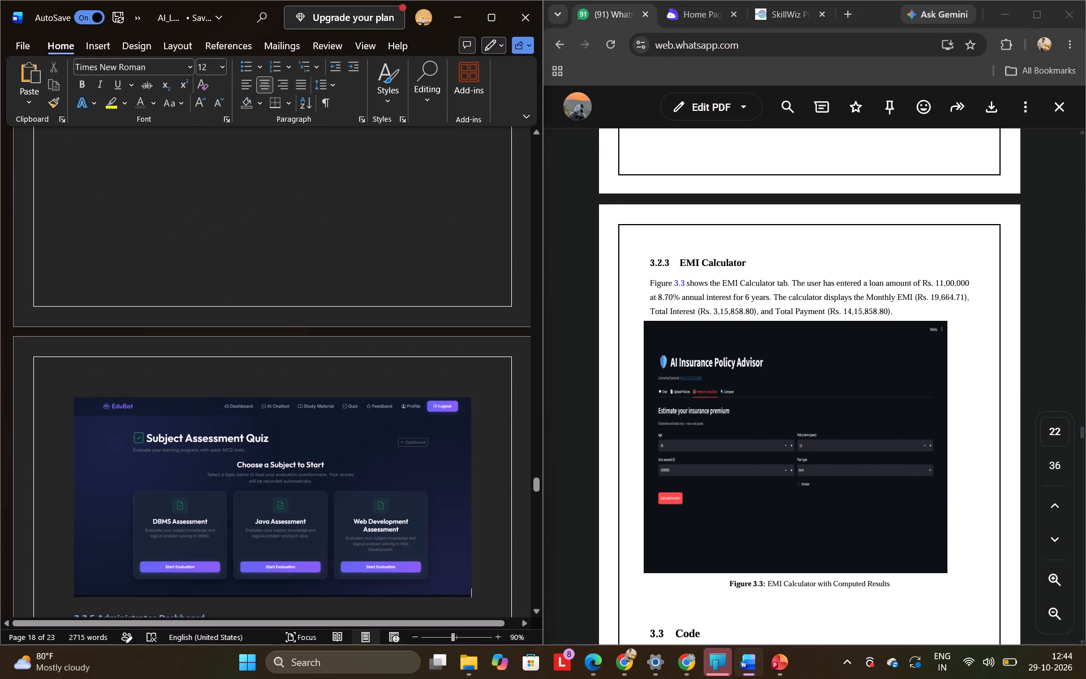
# Shrink the Quiz screenshot proportionally until it fits on the same page as the section 3.2.4 text.
pyautogui.moveTo(456, 579); pyautogui.dragTo(458, 553)
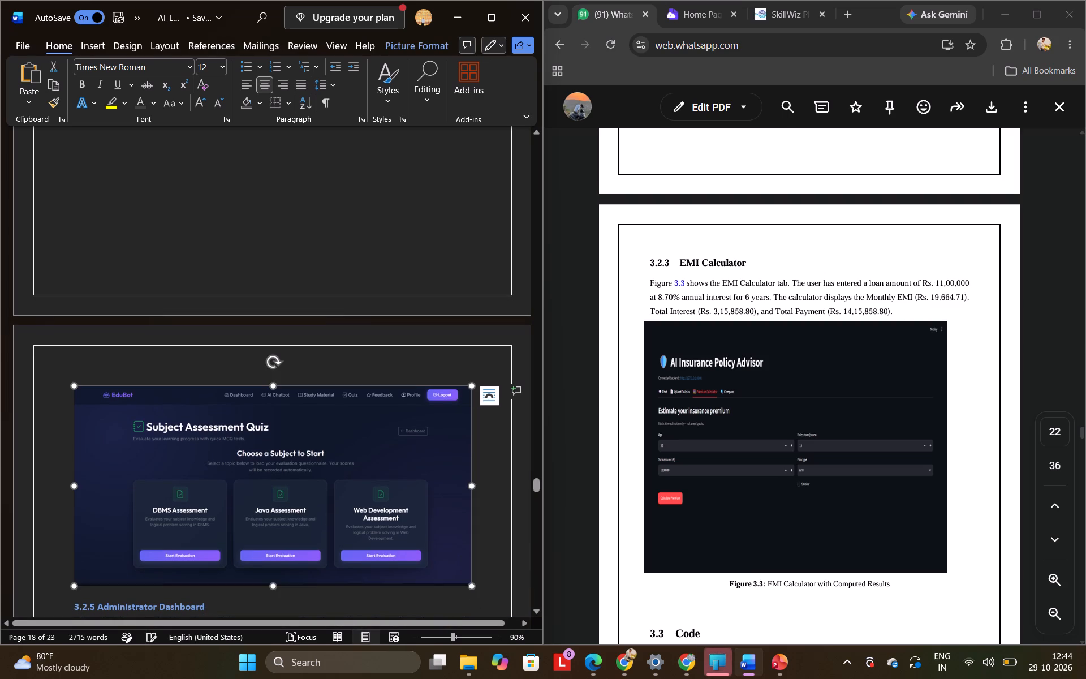
pyautogui.moveTo(472, 585); pyautogui.dragTo(438, 557)
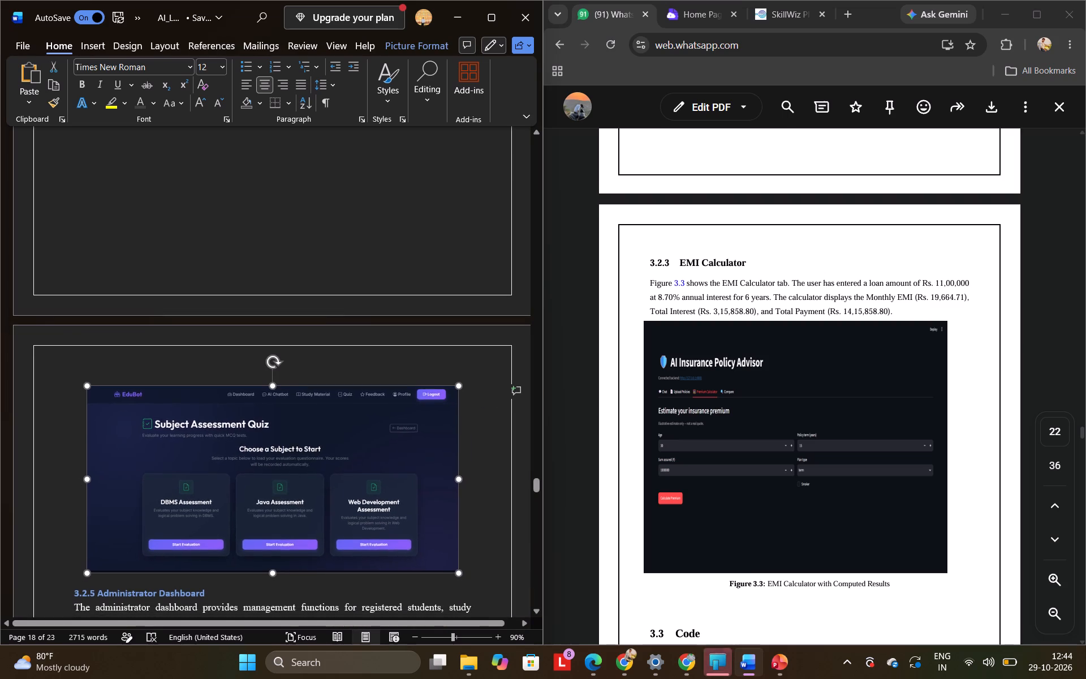
pyautogui.moveTo(438, 557); pyautogui.dragTo(416, 540)
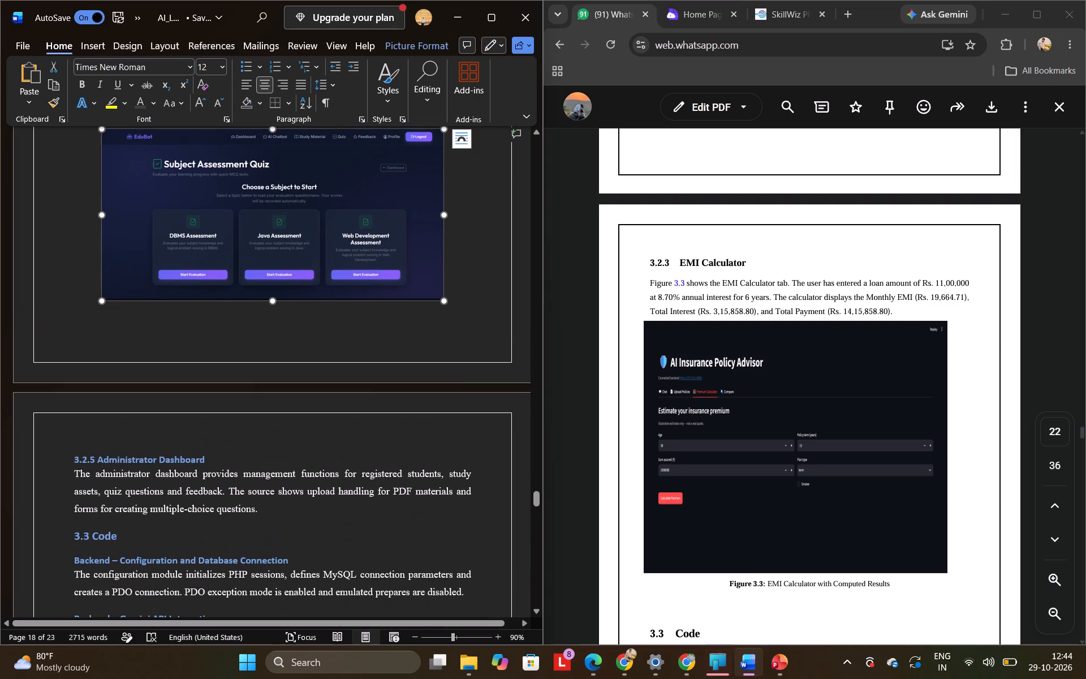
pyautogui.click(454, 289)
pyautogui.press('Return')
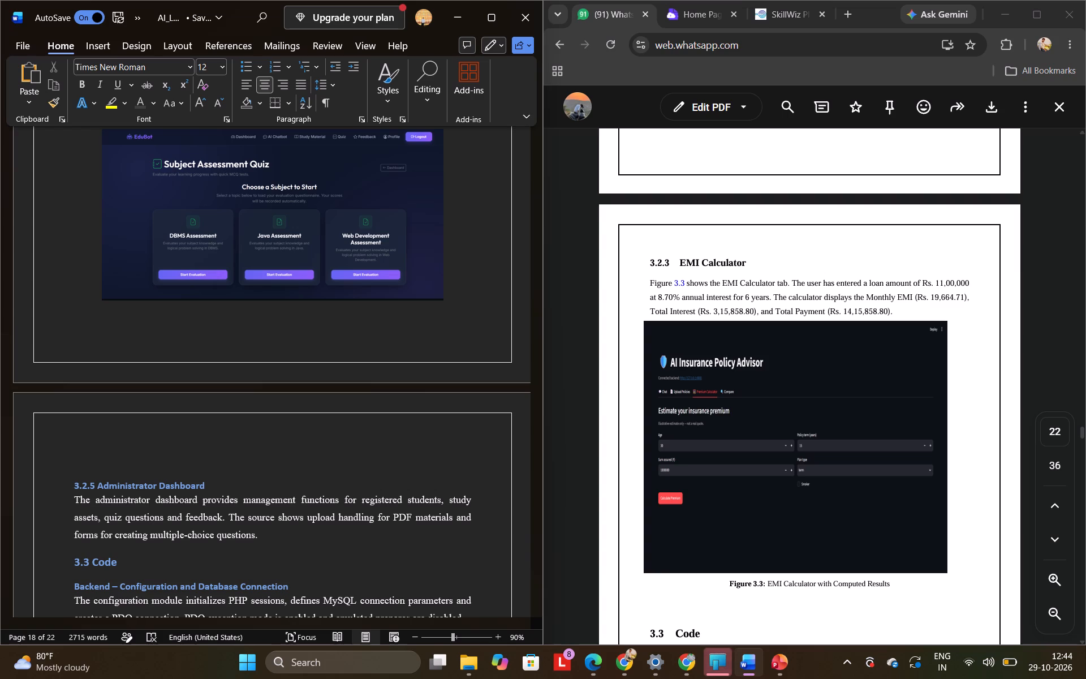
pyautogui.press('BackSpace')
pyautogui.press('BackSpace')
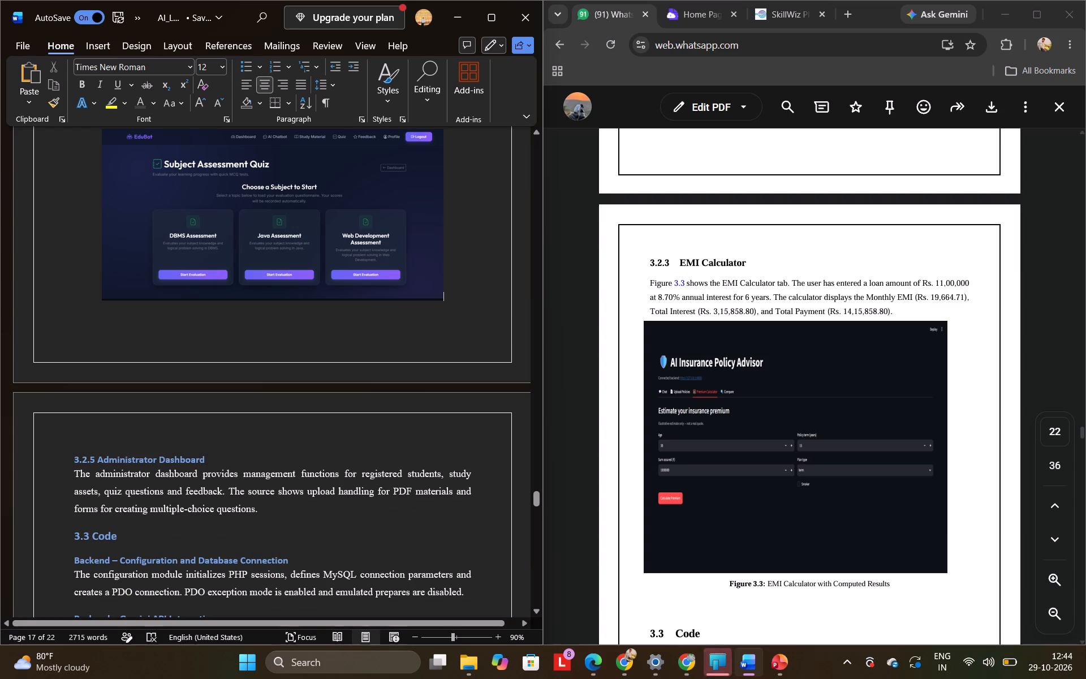
# Shrink the Quiz screenshot slightly more and add an empty centred line below it on the same page.
pyautogui.click(414, 237)
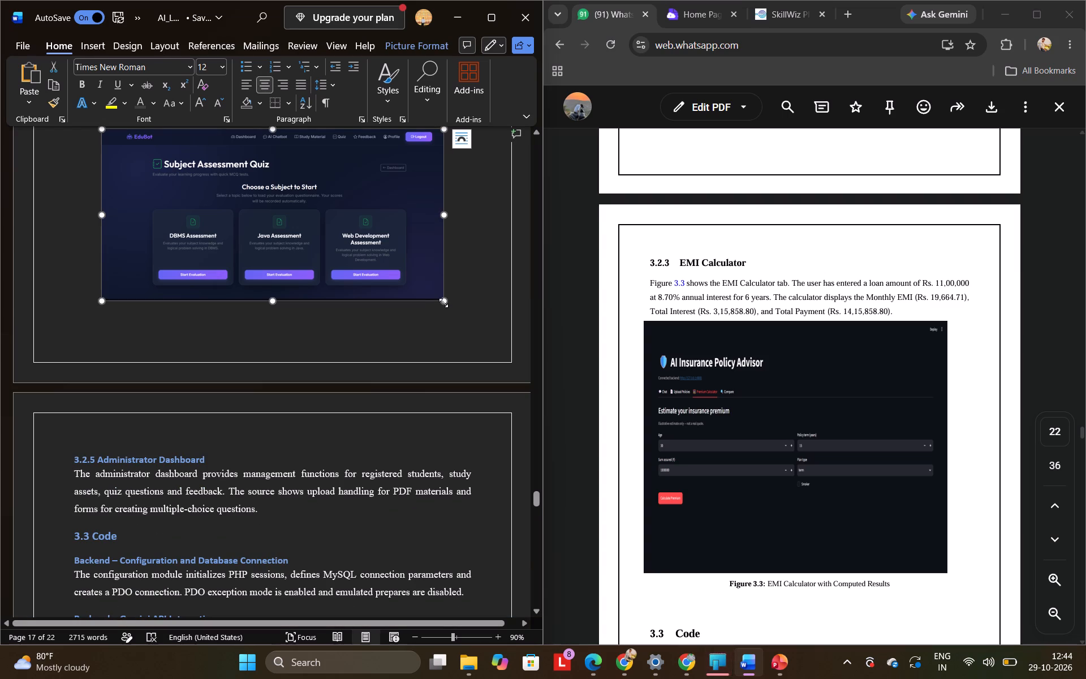
pyautogui.moveTo(443, 303); pyautogui.dragTo(429, 291)
pyautogui.click(451, 283)
pyautogui.press('Return')
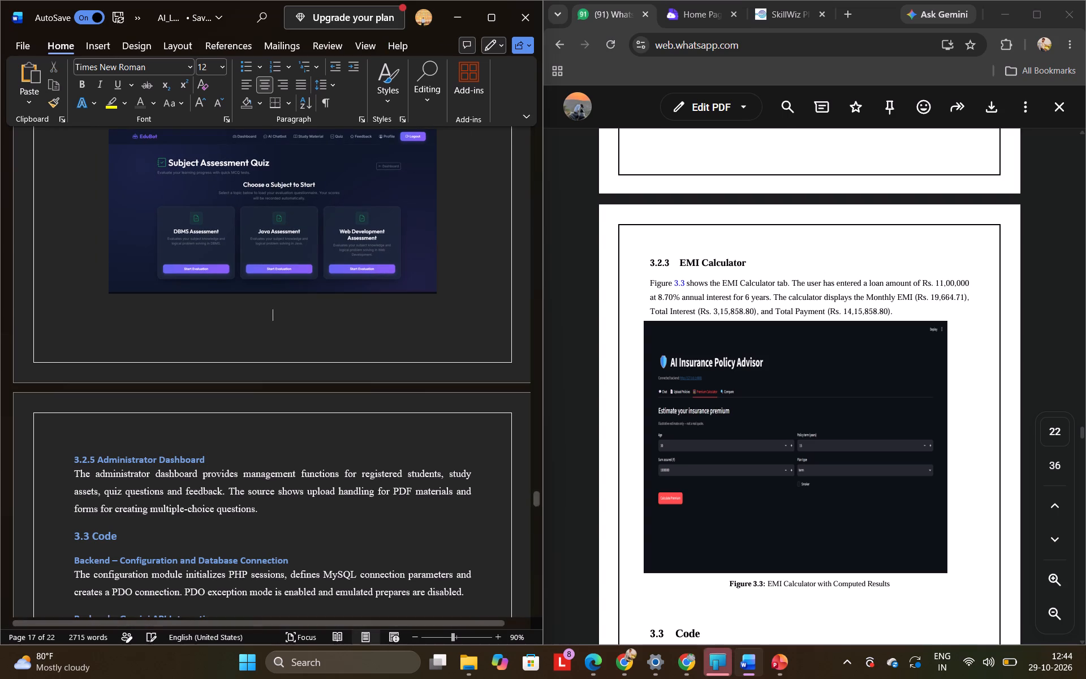
# Replace the opening word "The" of the section 3.2.4 Quiz Interface paragraph with "Figure 3.4 shows the".
pyautogui.scroll(1, 451, 283)
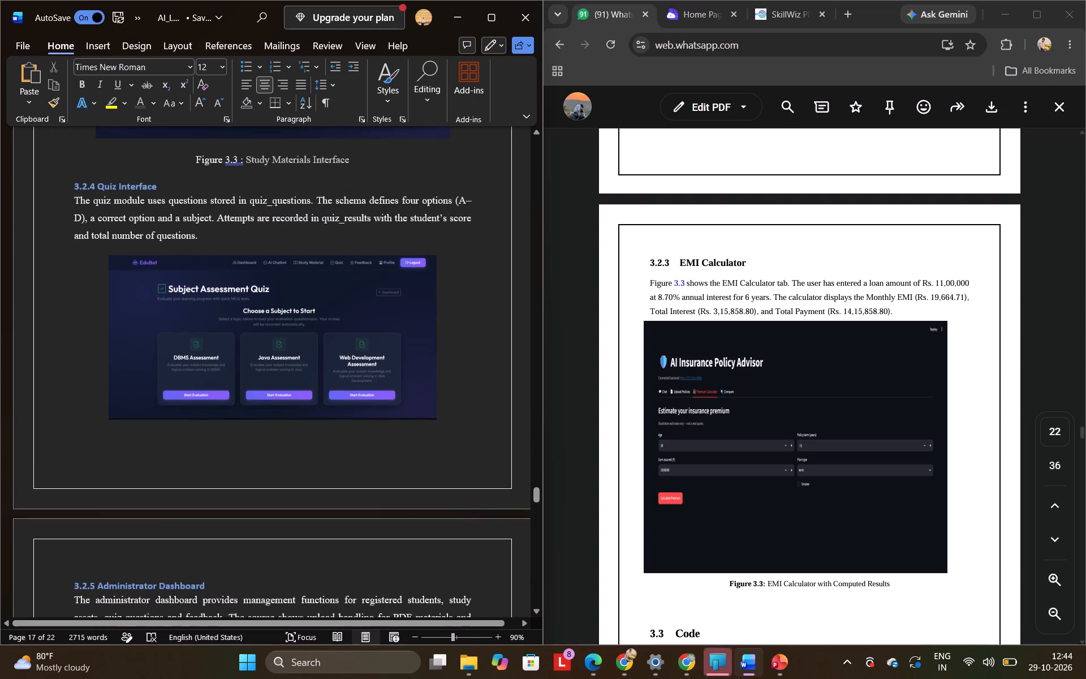
pyautogui.scroll(1, 451, 283)
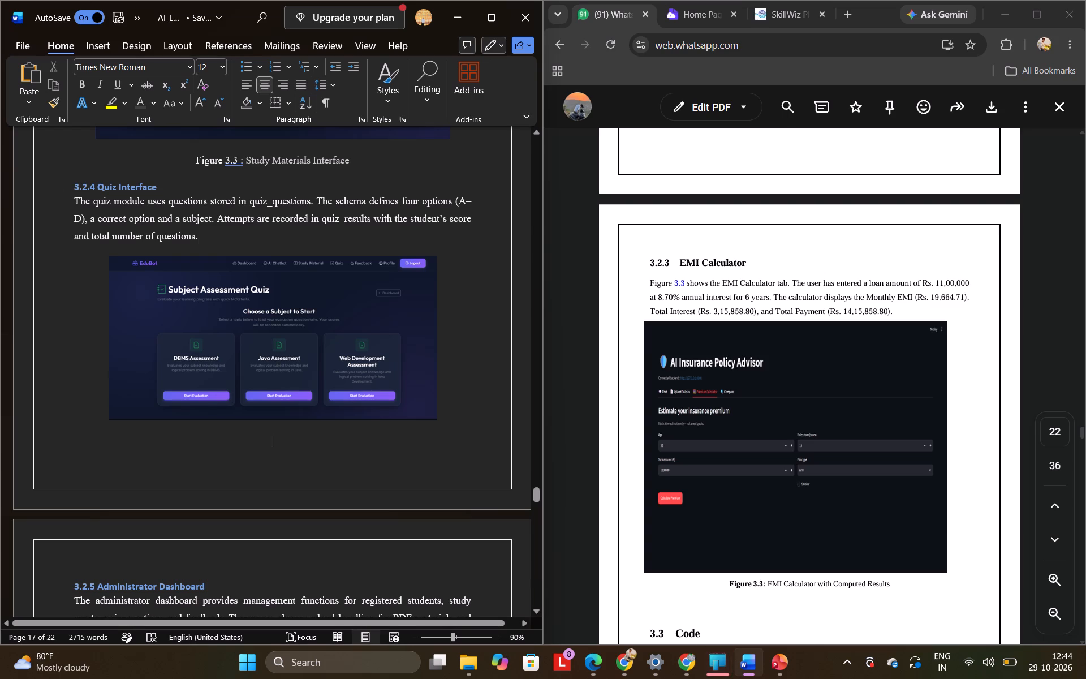
pyautogui.click(89, 199)
pyautogui.press('BackSpace')
pyautogui.press('BackSpace')
pyautogui.press('BackSpace')
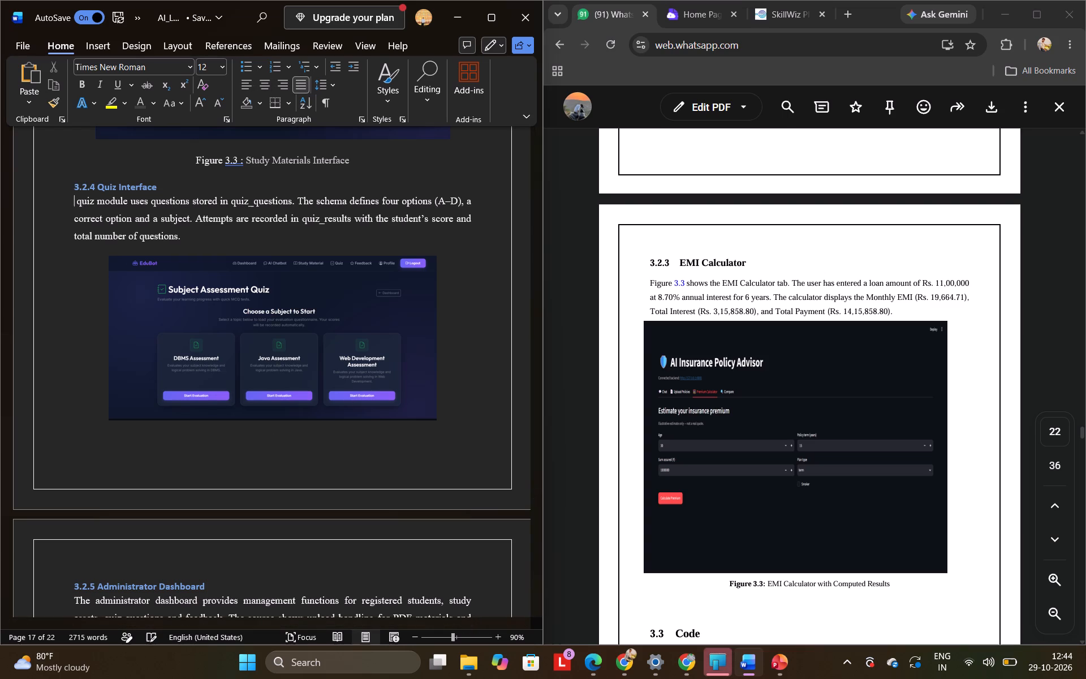
pyautogui.write('Figure 3.4')
pyautogui.press('space')
pyautogui.write('sho')
pyautogui.write('ws')
pyautogui.press('space')
pyautogui.write('the')
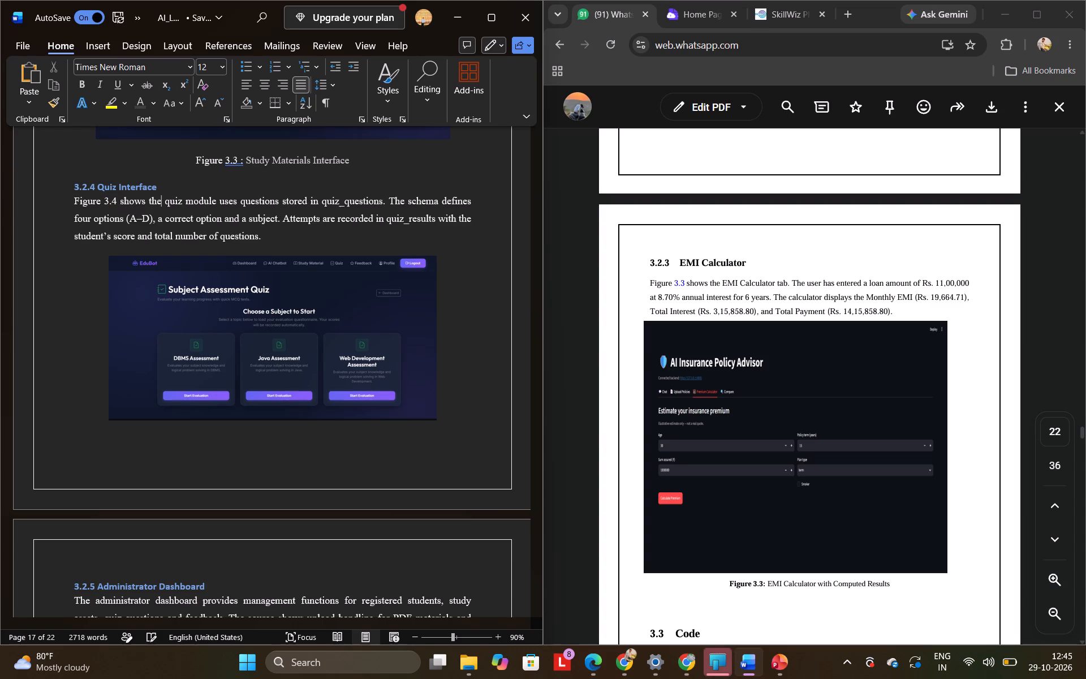
# Enter the caption "Figure 3.4: Quiz Interface" on the empty line below the Quiz screenshot.
pyautogui.click(261, 452)
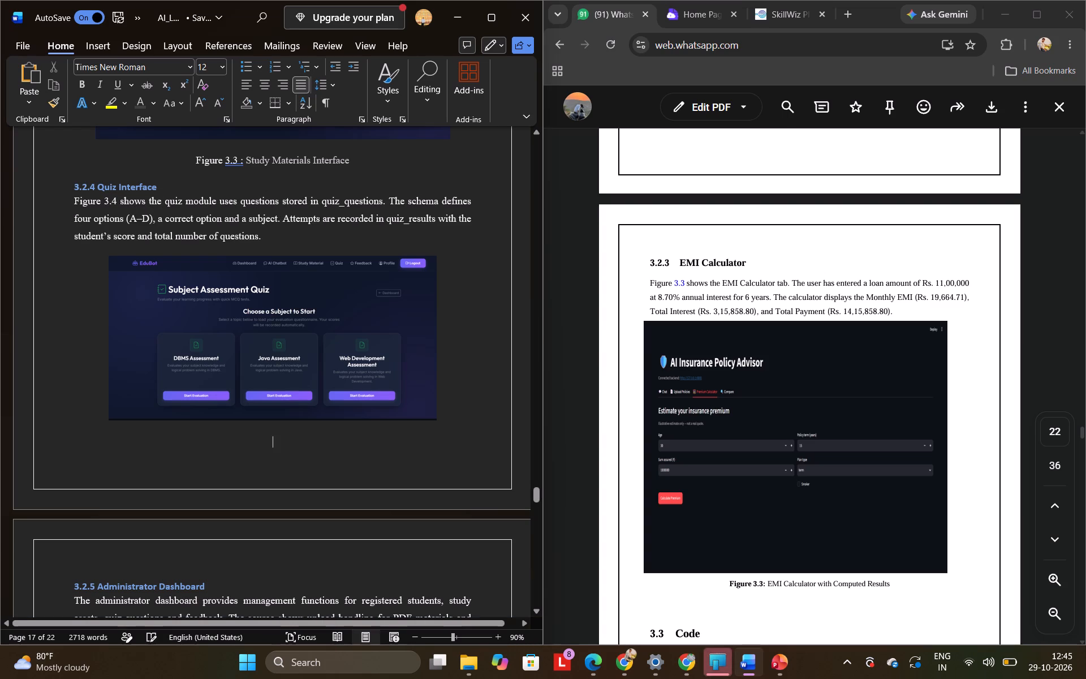
pyautogui.write('Figy')
pyautogui.press('BackSpace')
pyautogui.write('ure')
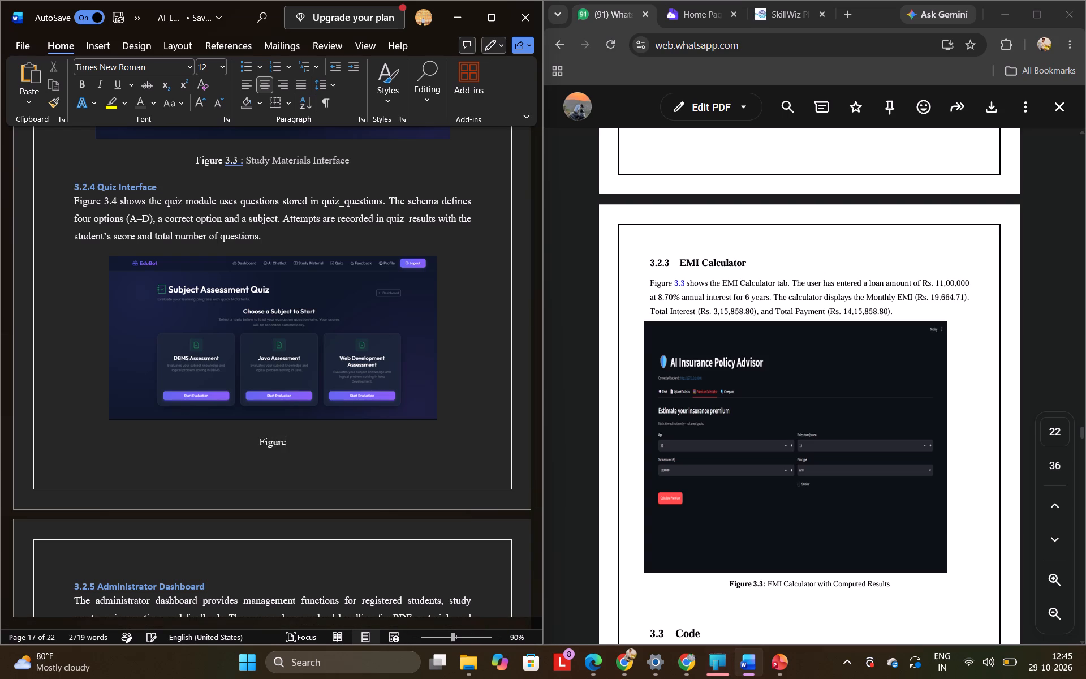
pyautogui.press('space')
pyautogui.write('3.3')
pyautogui.press('BackSpace')
pyautogui.press('4')
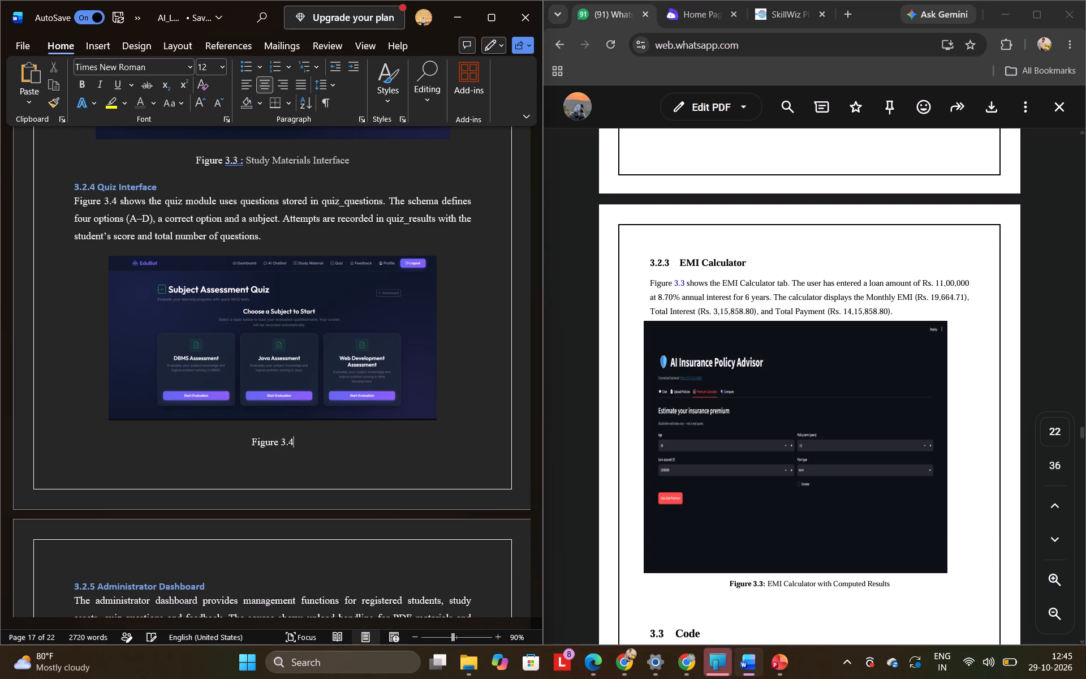
pyautogui.hotkey('shift', ':')
pyautogui.press('space')
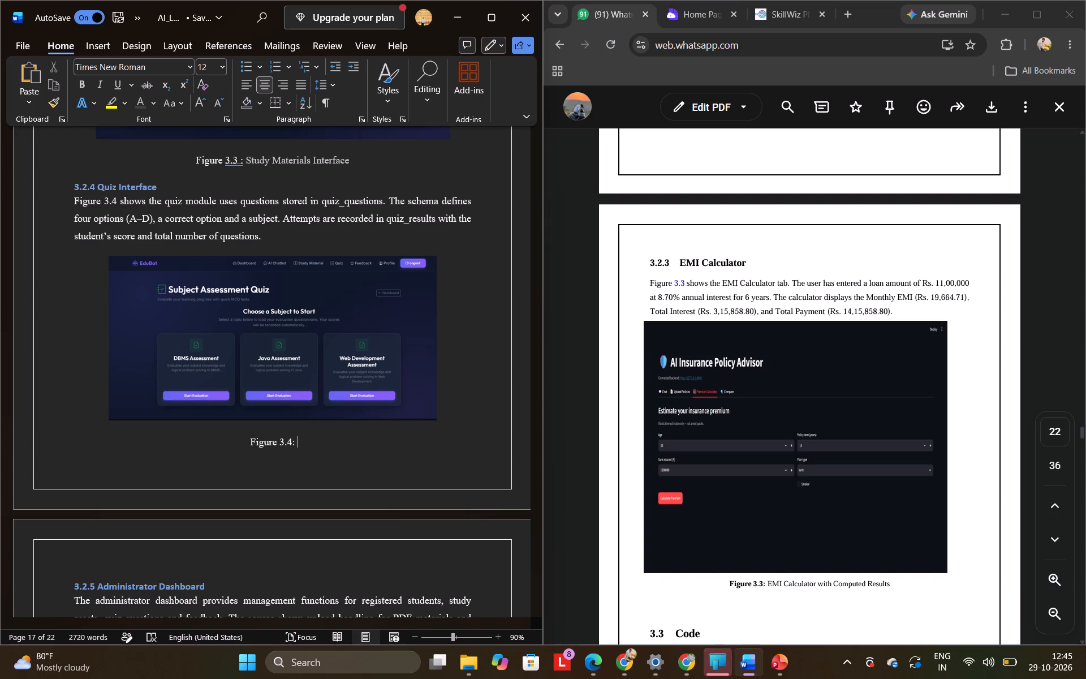
pyautogui.write('Quiz')
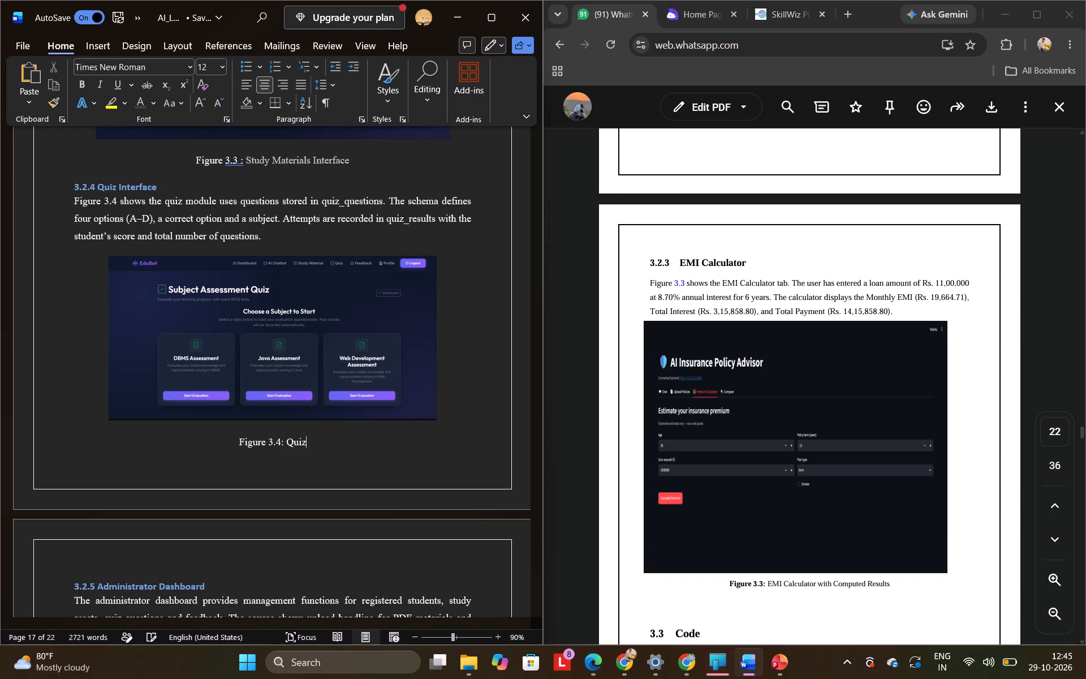
pyautogui.press('space')
pyautogui.write('Interface')
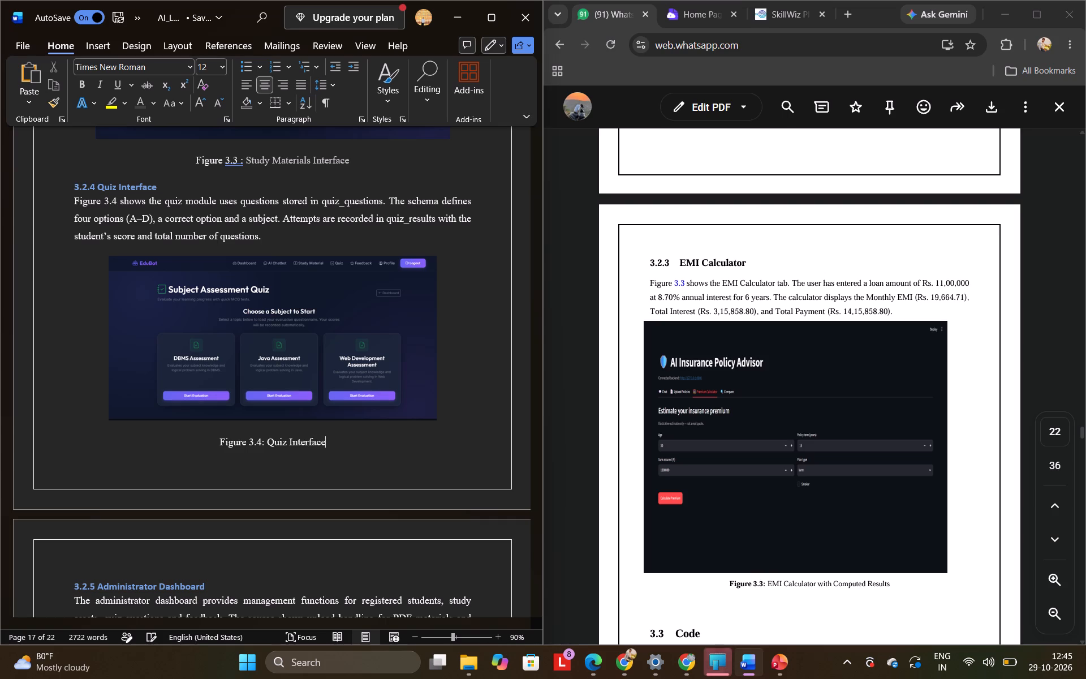
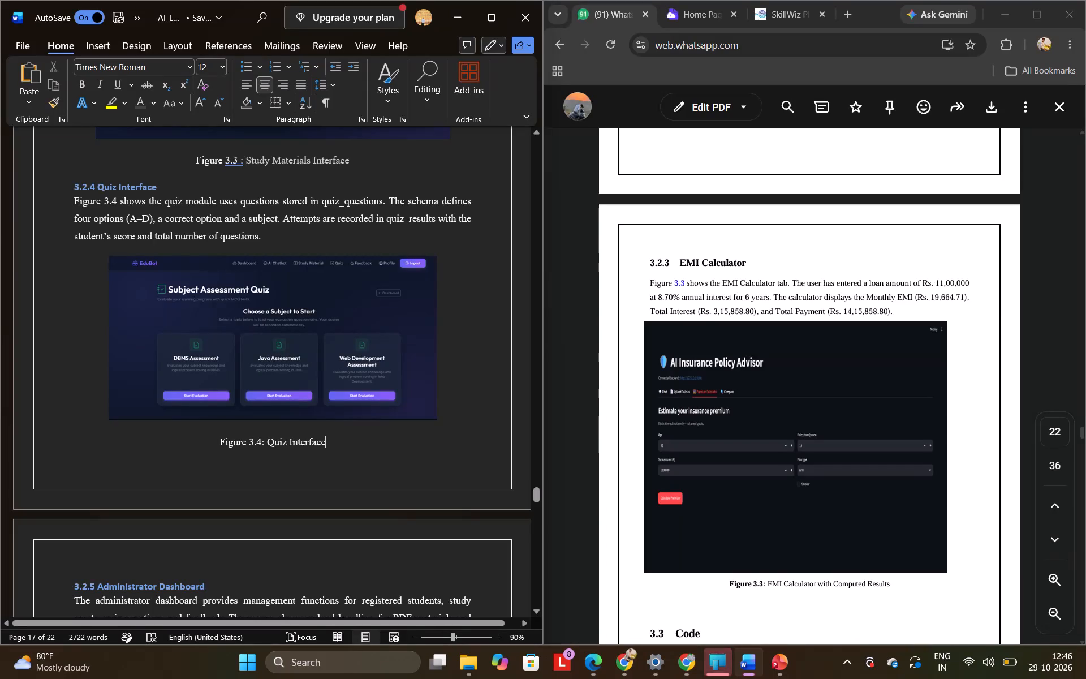
# Compare the report's Administrator Dashboard and 3.3 Code sections with the 3.3 Code section of the sample report PDF.
pyautogui.scroll(-1, 354, 444)
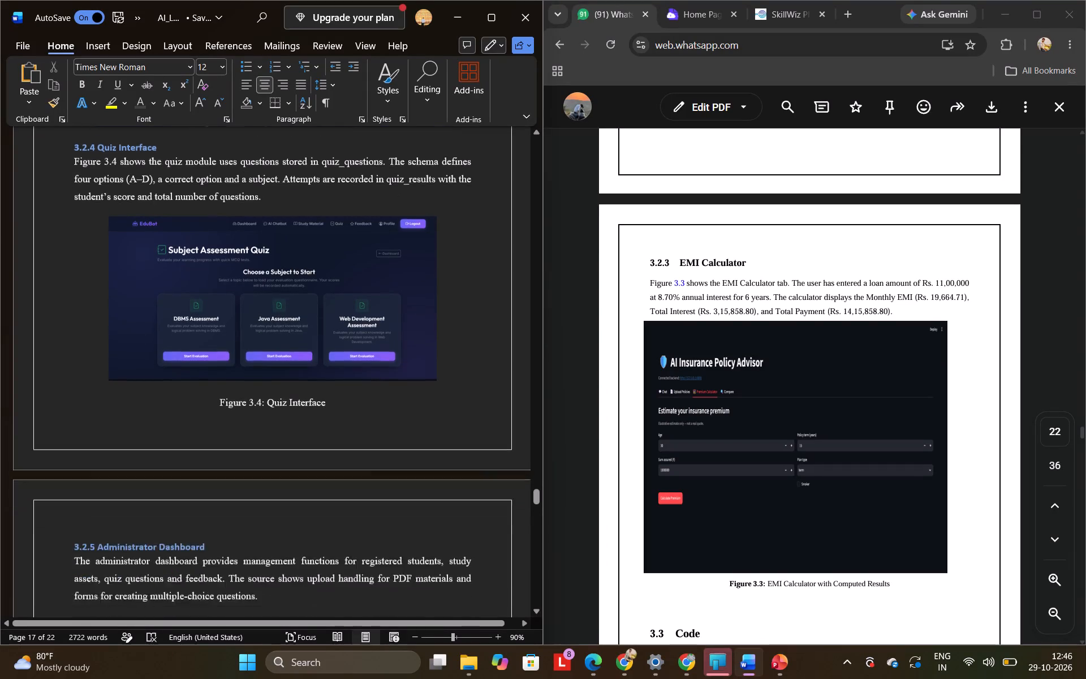
pyautogui.scroll(-3, 354, 444)
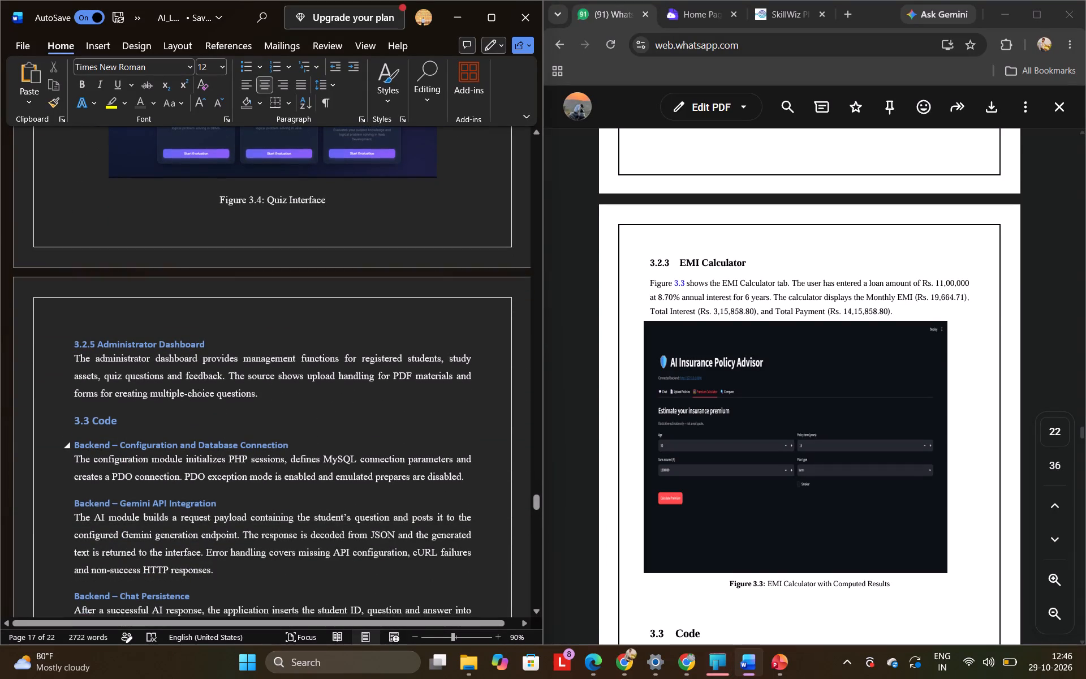
pyautogui.scroll(-1, 354, 444)
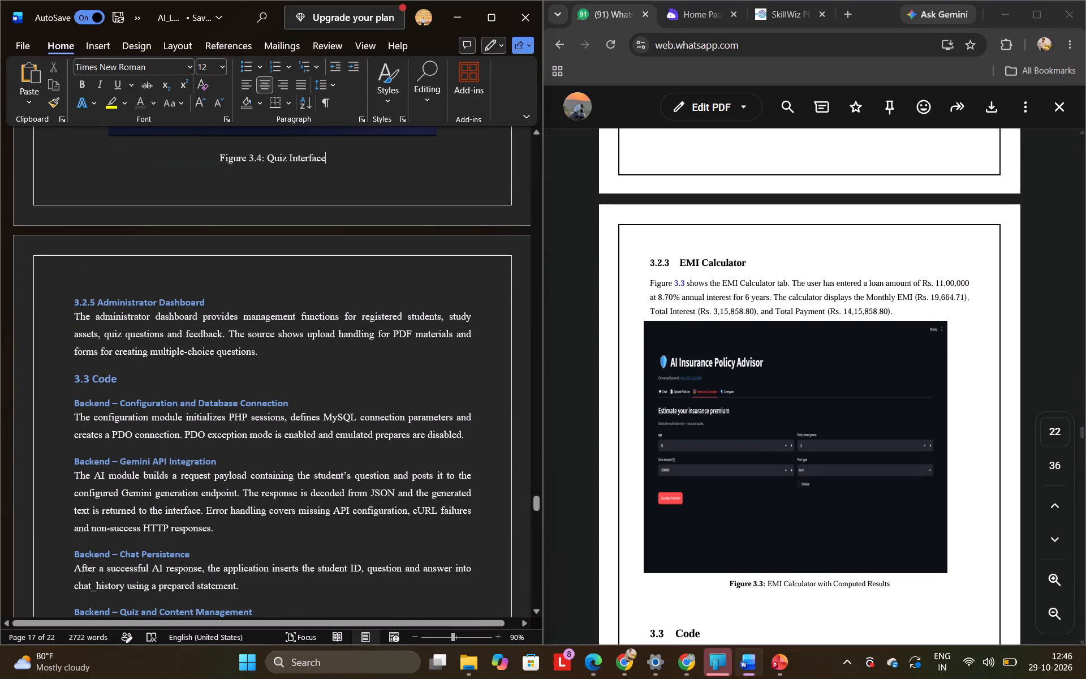
pyautogui.scroll(-4, 764, 432)
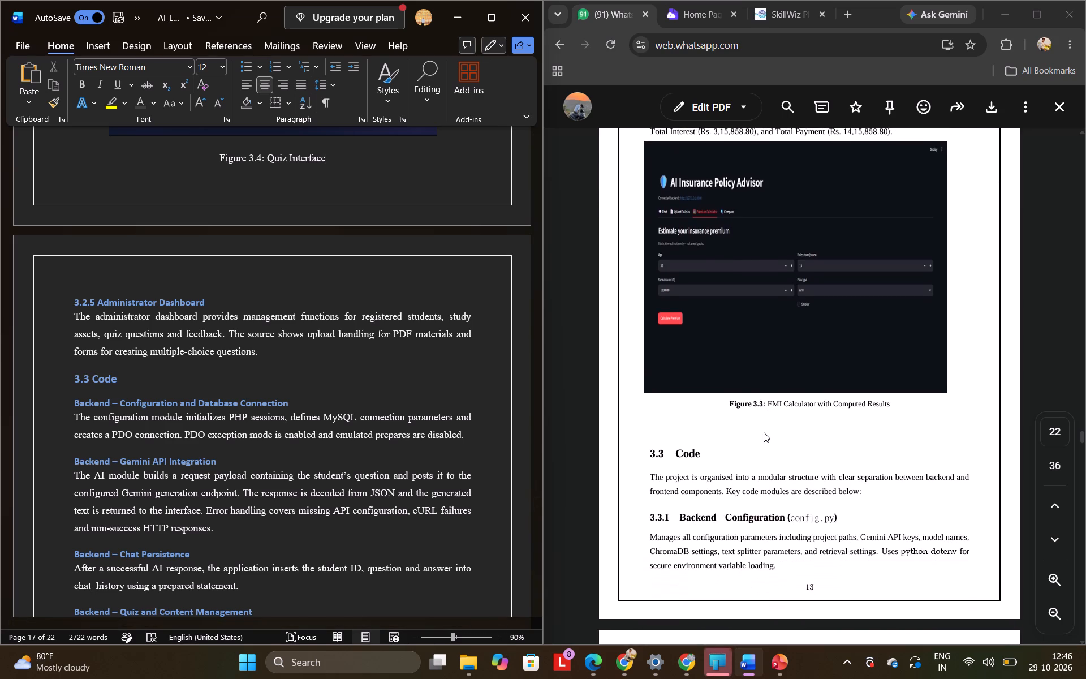
pyautogui.scroll(-4, 764, 432)
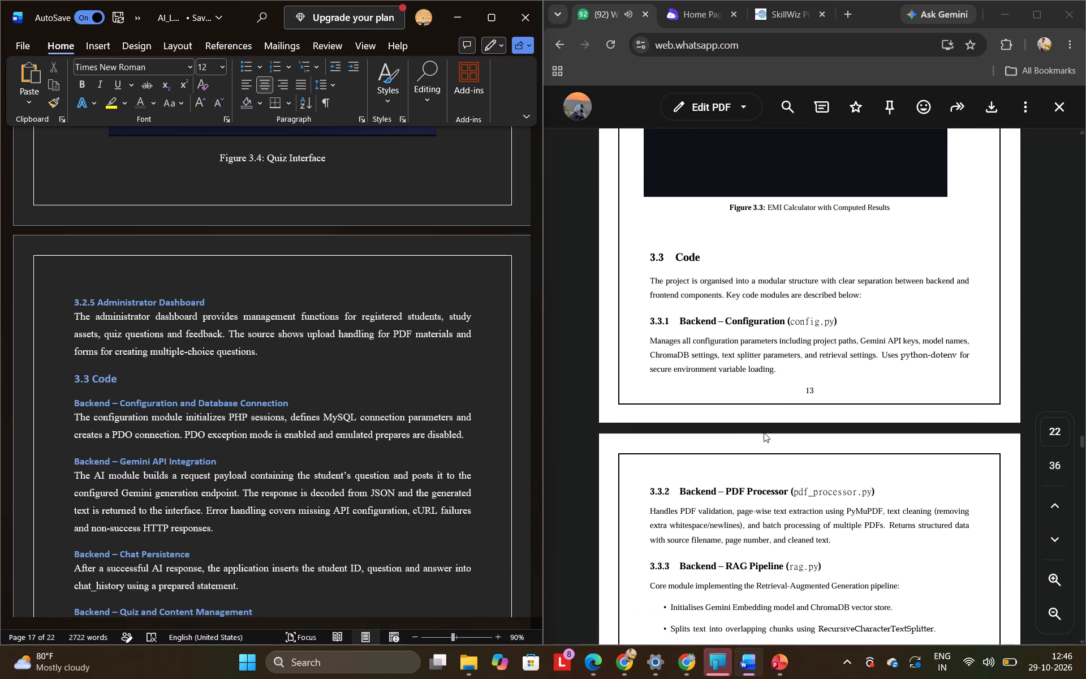
pyautogui.scroll(-1, 764, 432)
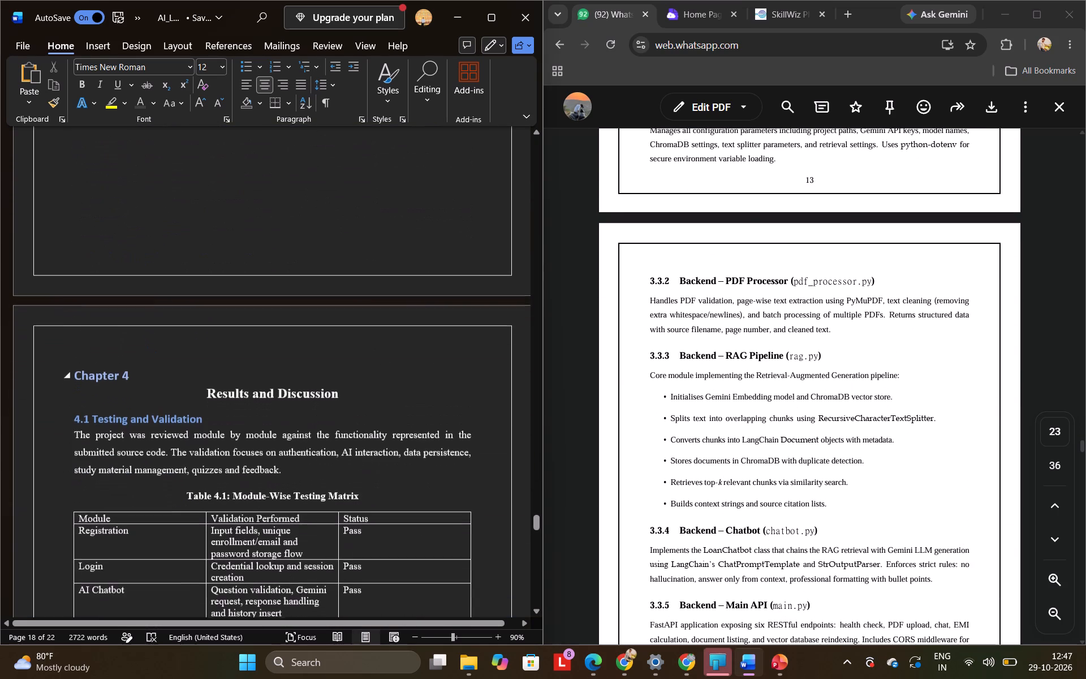
# Compare the report's backend and frontend module descriptions and the start of Chapter 4 with the matching sections of the sample report PDF.
pyautogui.scroll(-1, 260, 379)
pyautogui.scroll(4, 260, 379)
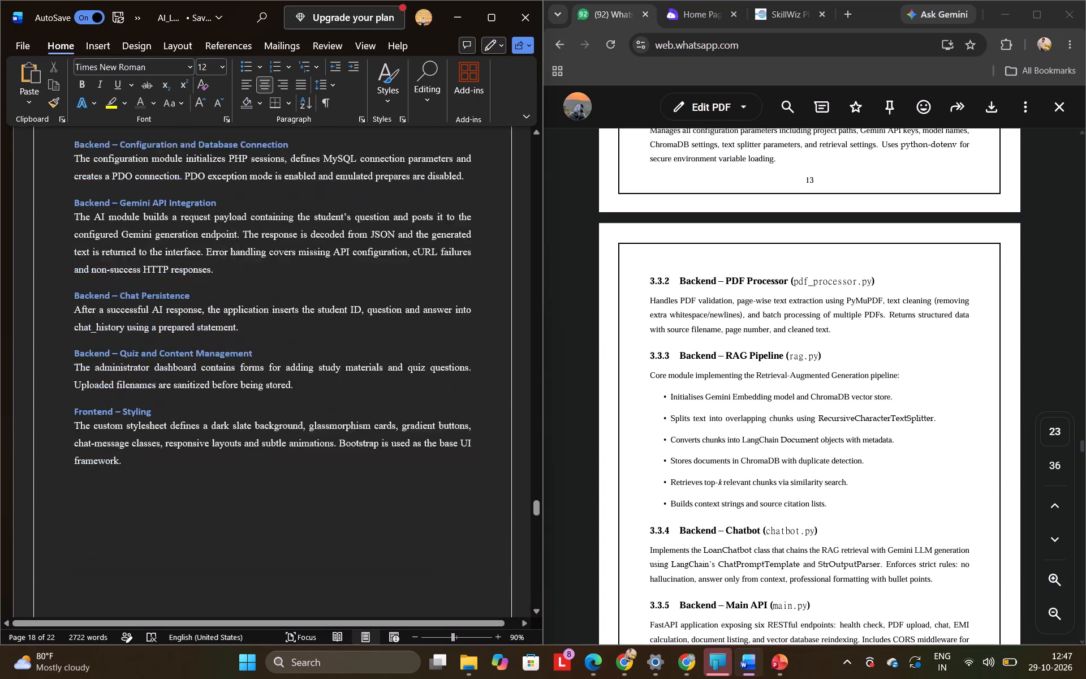
pyautogui.scroll(1, 260, 379)
pyautogui.scroll(-11, 260, 379)
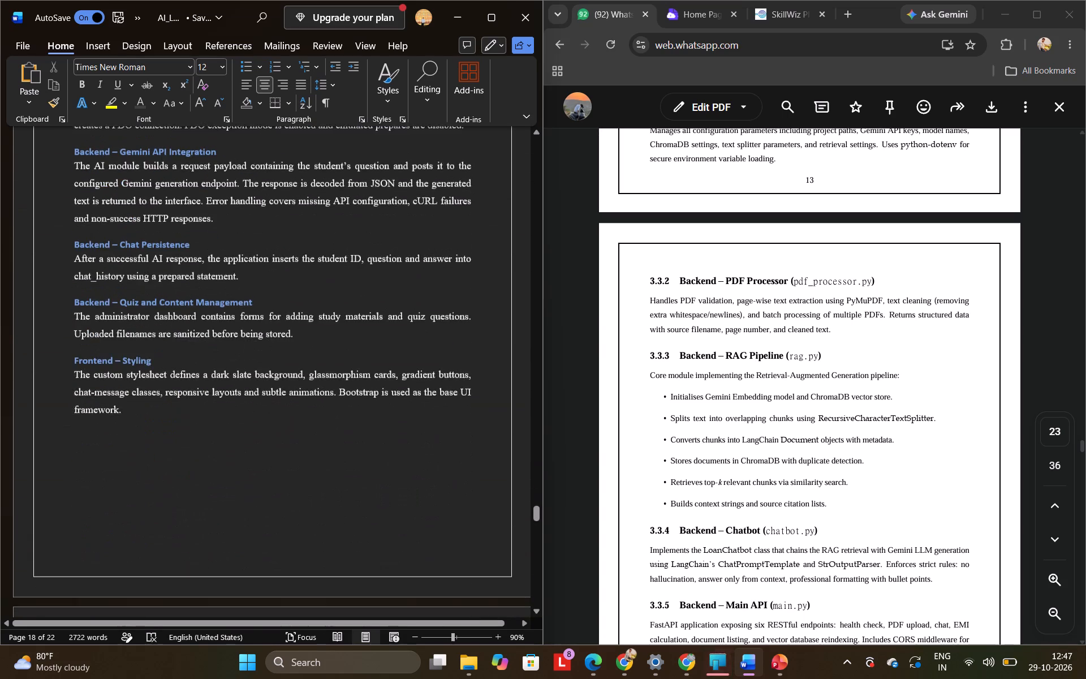
pyautogui.scroll(1, 260, 379)
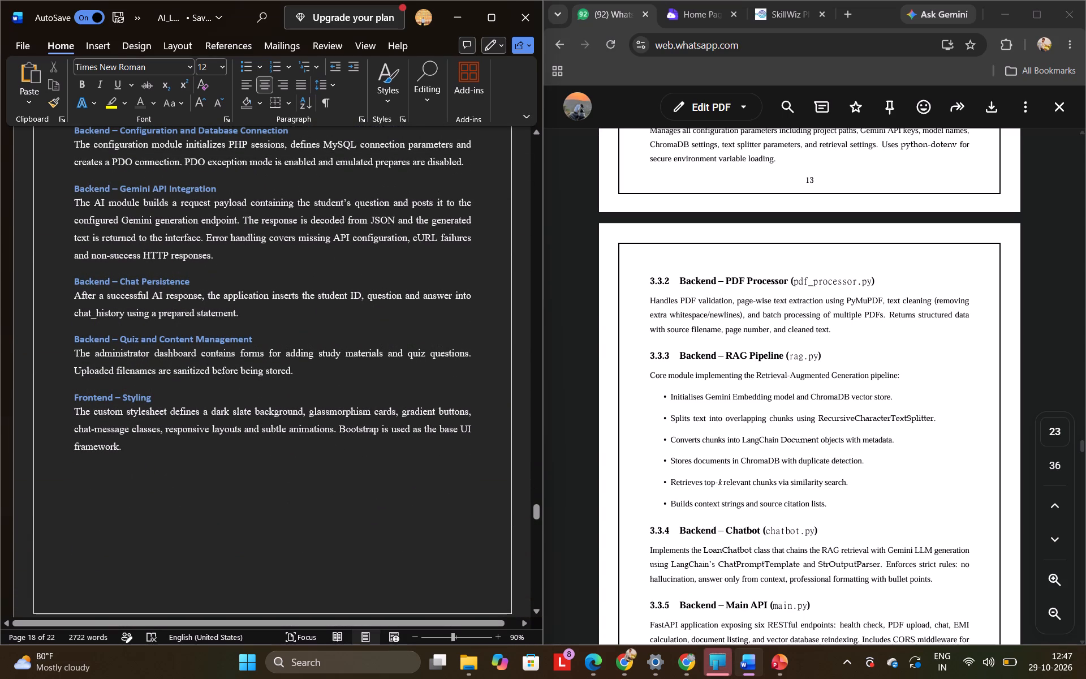
pyautogui.scroll(-5, 695, 334)
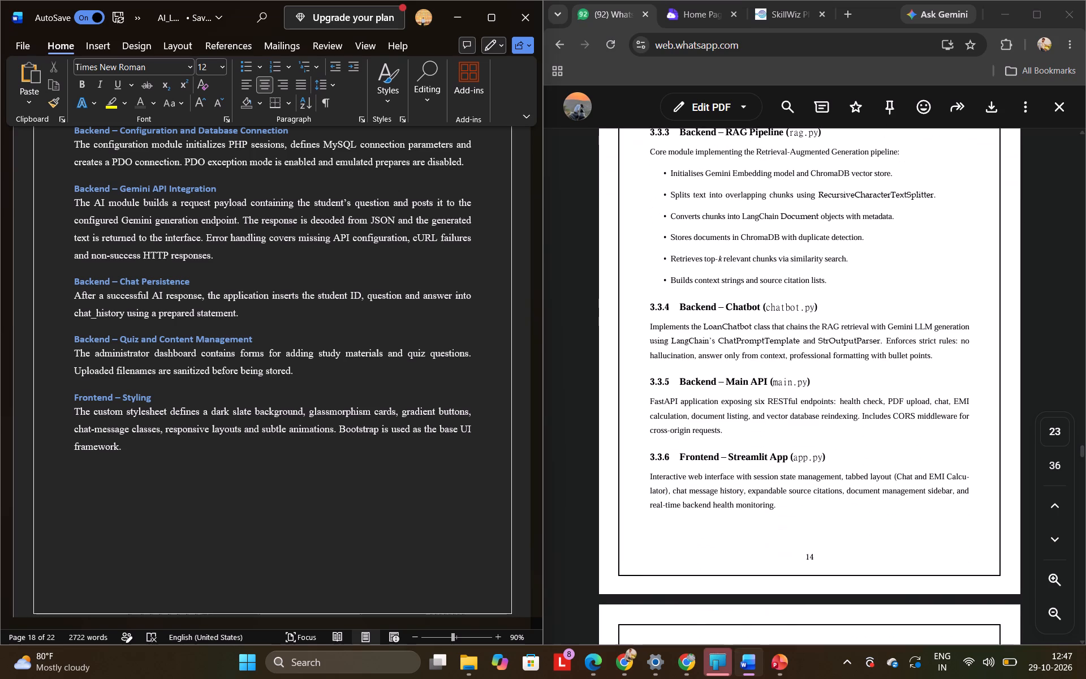
pyautogui.scroll(-5, 695, 334)
pyautogui.scroll(1, 695, 334)
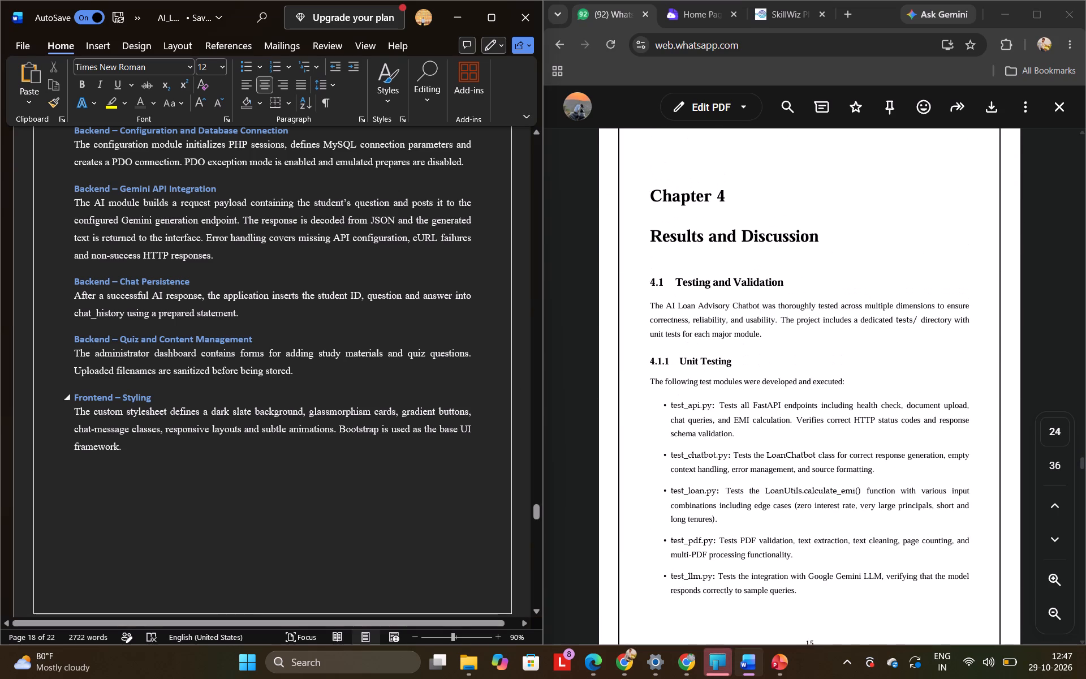
# Insert an empty line below the Chapter 4 title "Results and Discussion" in the report.
pyautogui.scroll(-4, 164, 393)
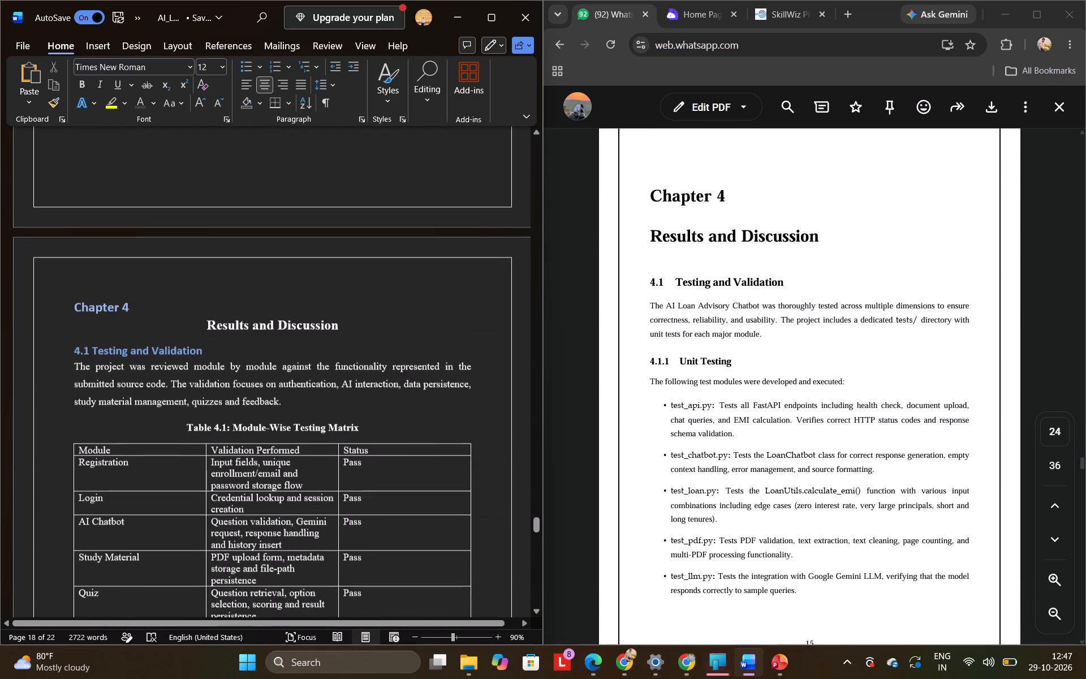
pyautogui.click(360, 316)
pyautogui.click(346, 320)
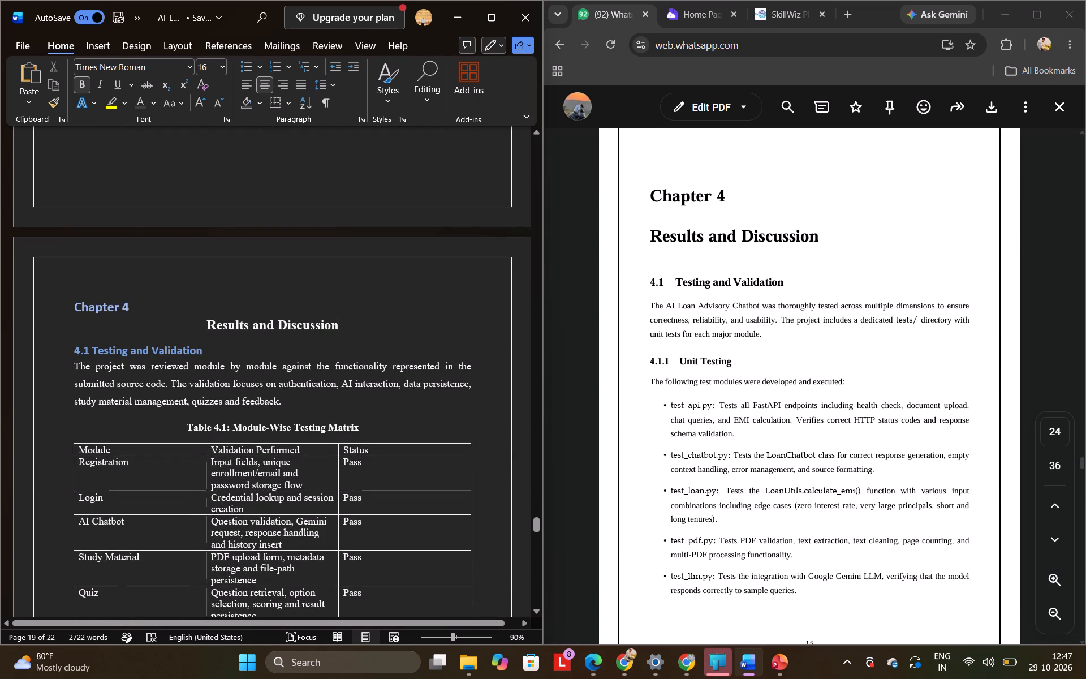
pyautogui.press('Return')
# Insert an empty line below the Chapter 3 title "Snapshots".
pyautogui.scroll(4, 346, 320)
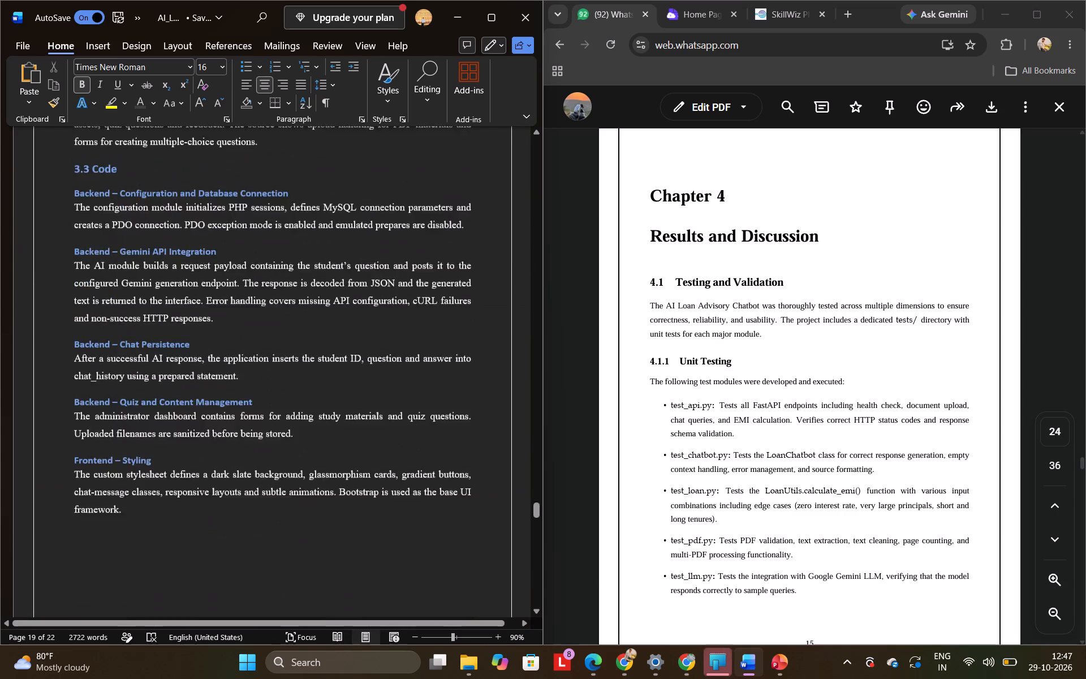
pyautogui.scroll(10, 346, 320)
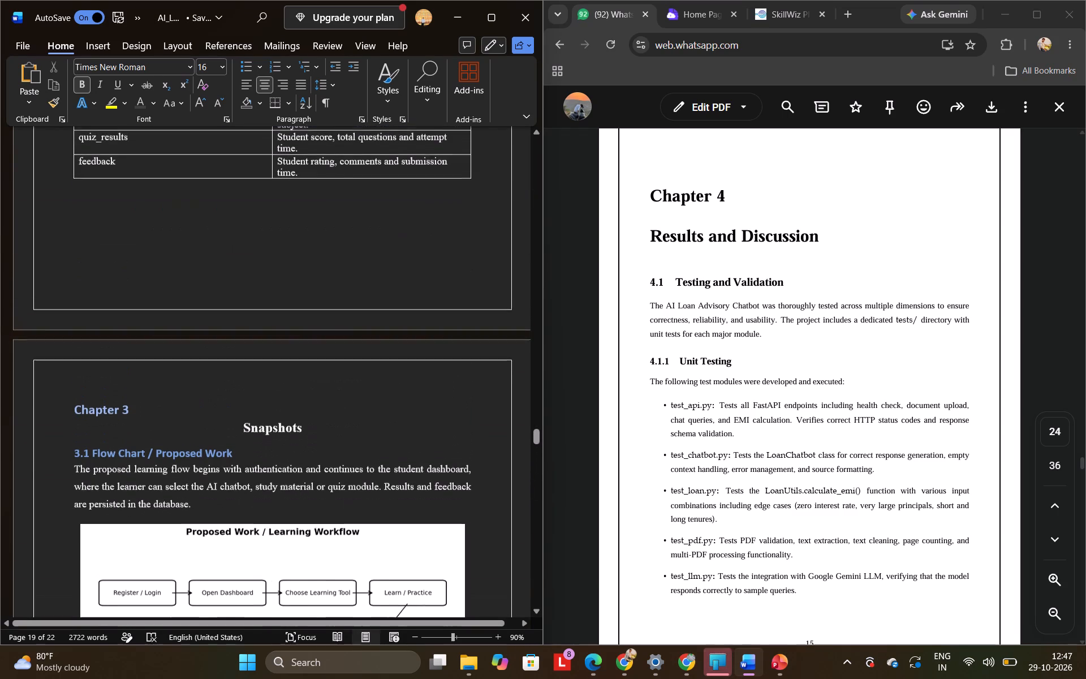
pyautogui.scroll(1, 346, 320)
pyautogui.click(308, 434)
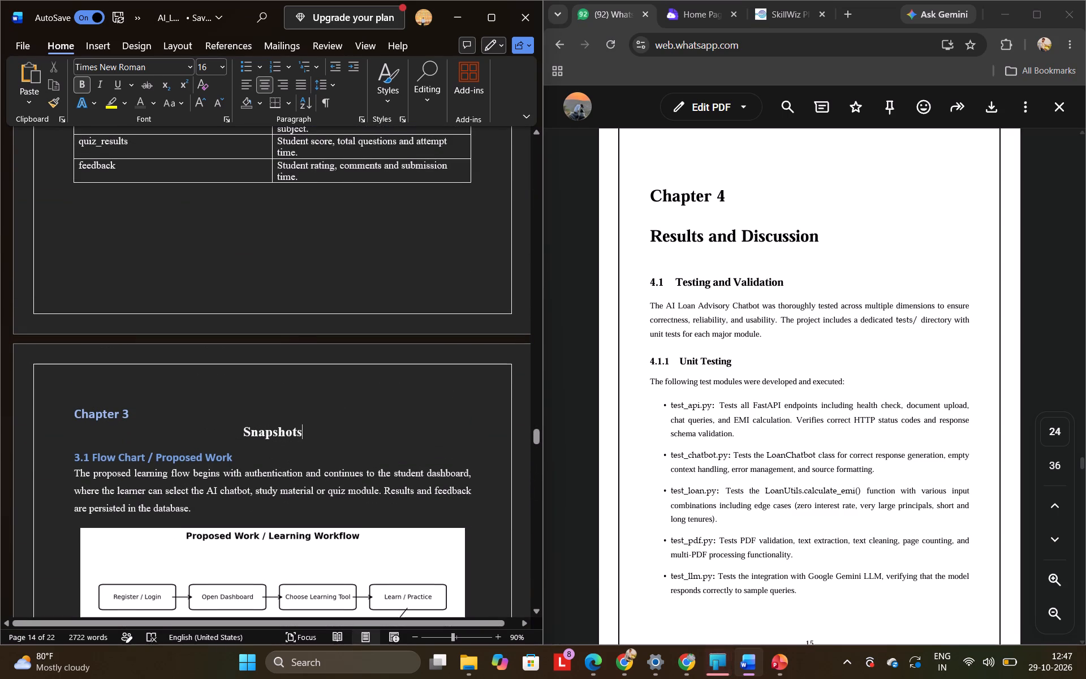
pyautogui.press('Return')
# Insert an empty line below the Chapter 2 title "Tools & Technology Used".
pyautogui.scroll(4, 308, 434)
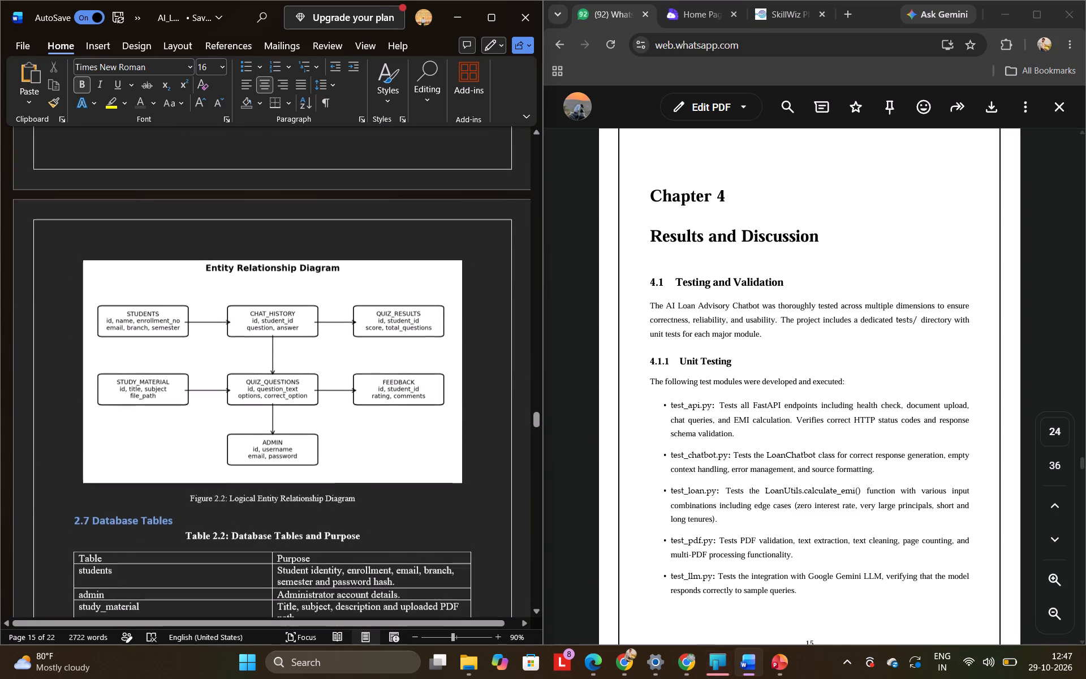
pyautogui.scroll(10, 308, 434)
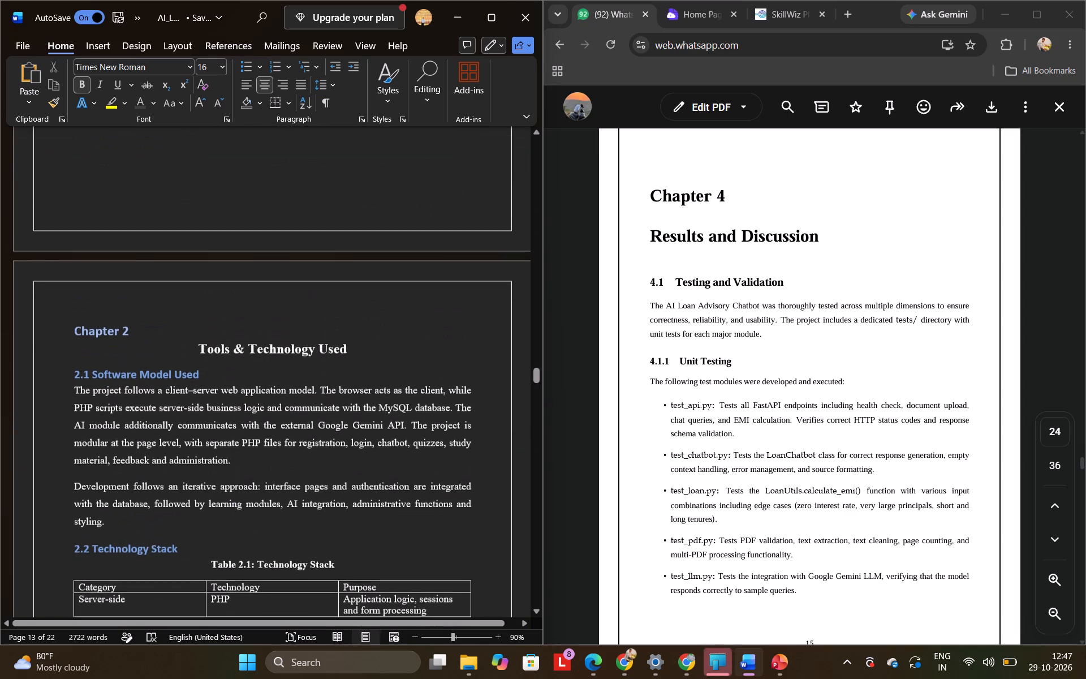
pyautogui.click(352, 351)
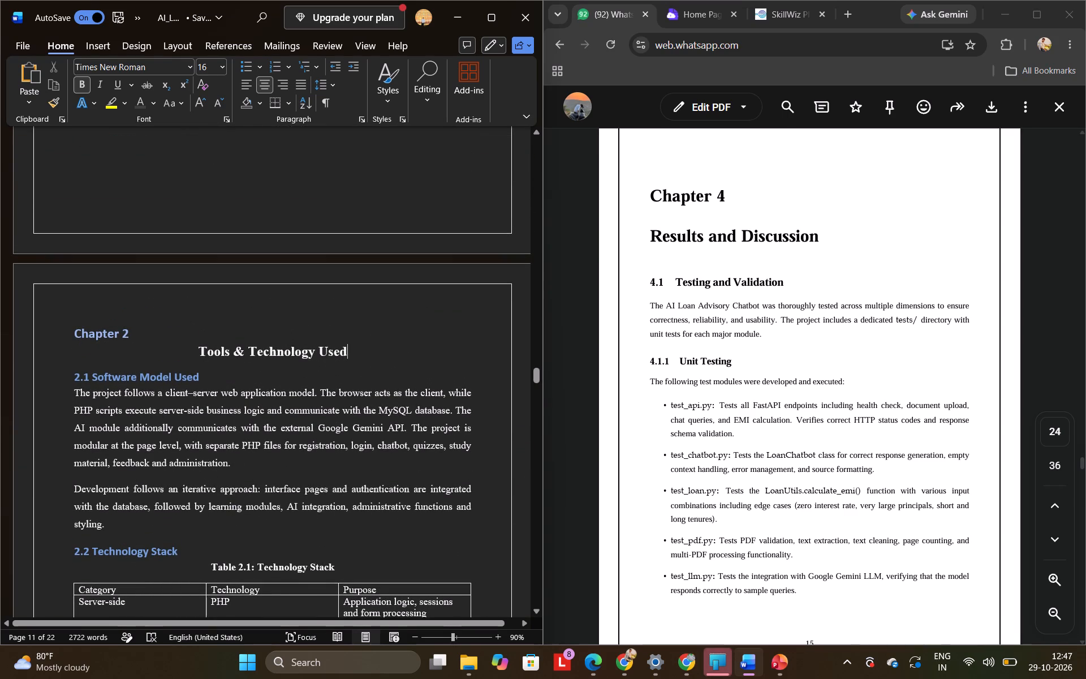
pyautogui.press('Return')
# Insert an empty line below the Chapter 1 title "Introduction".
pyautogui.scroll(12, 352, 351)
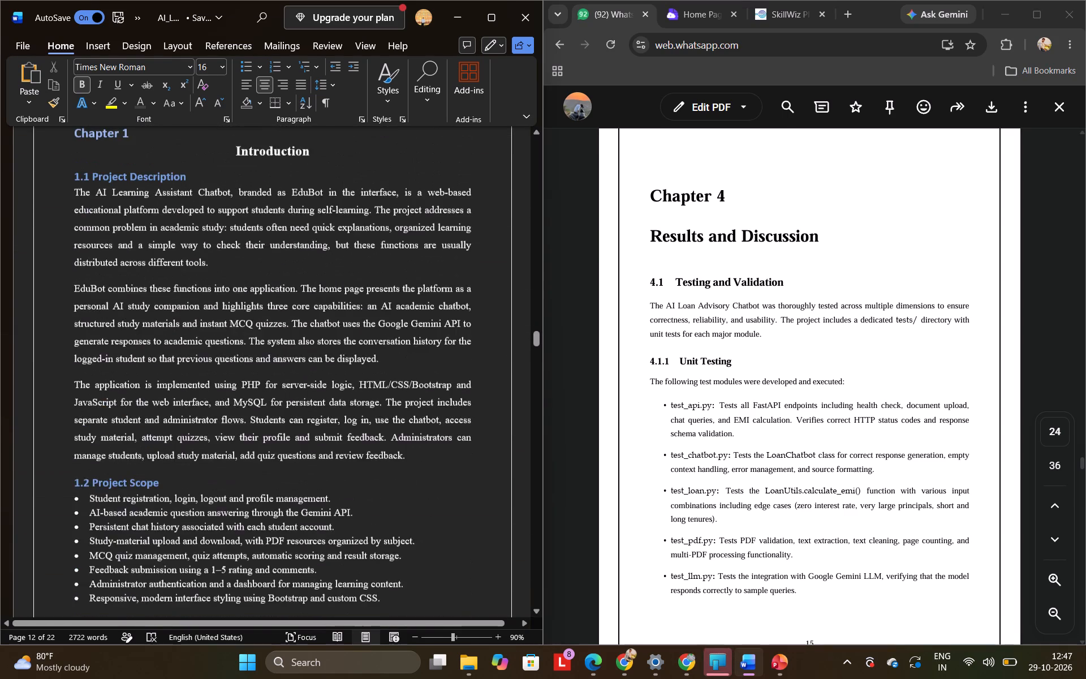
pyautogui.scroll(1, 352, 351)
pyautogui.click(315, 228)
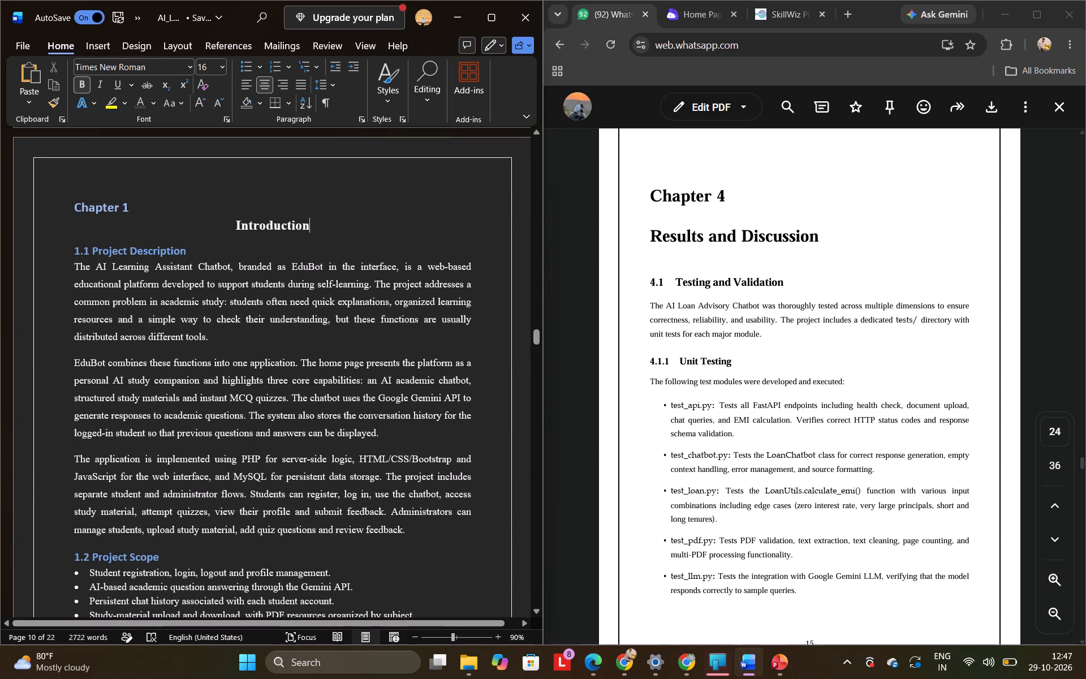
pyautogui.press('Return')
# Review the report's page layout from the List of Tables through the captioned screenshots in section 3.2.
pyautogui.scroll(7, 315, 228)
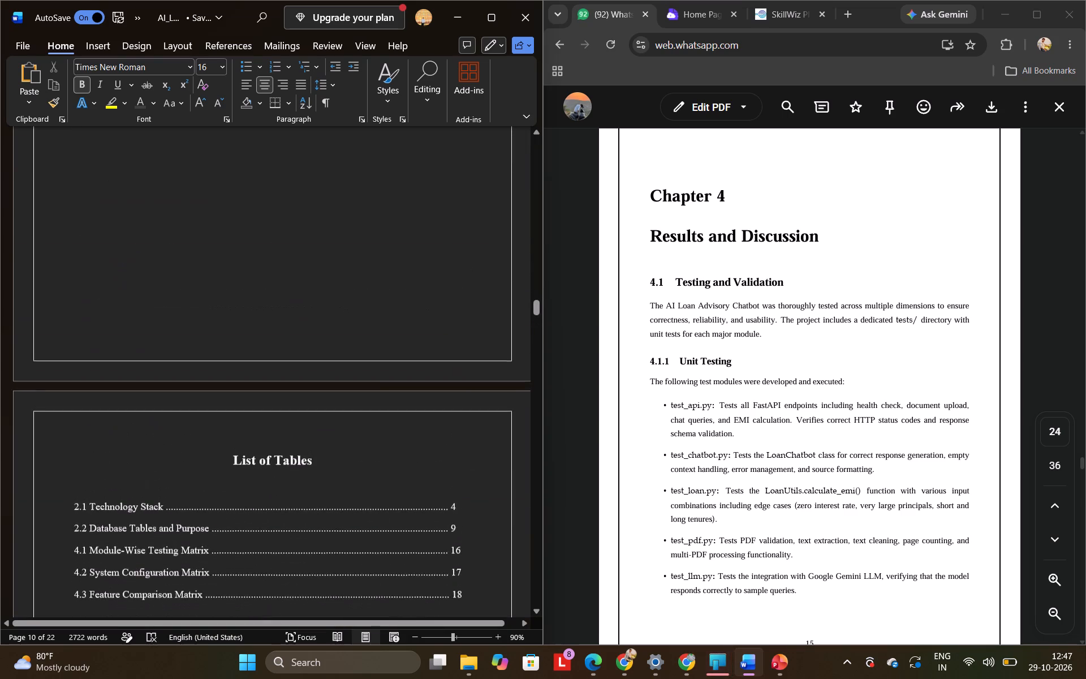
pyautogui.scroll(-11, 315, 228)
pyautogui.scroll(1, 315, 228)
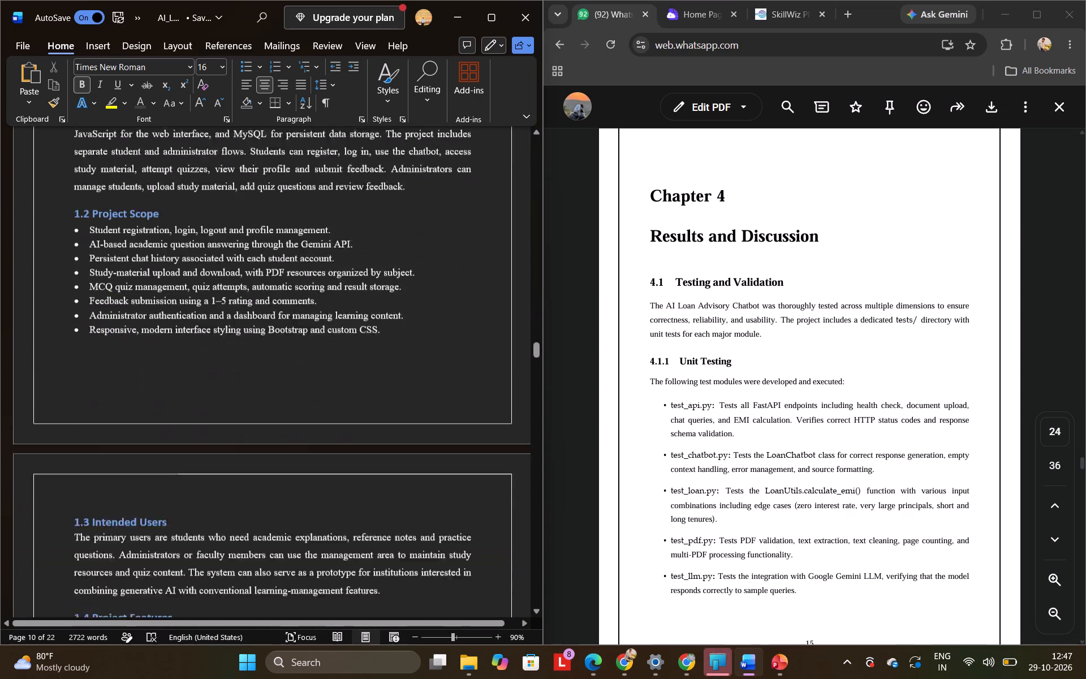
pyautogui.scroll(1, 315, 228)
pyautogui.scroll(-6, 315, 228)
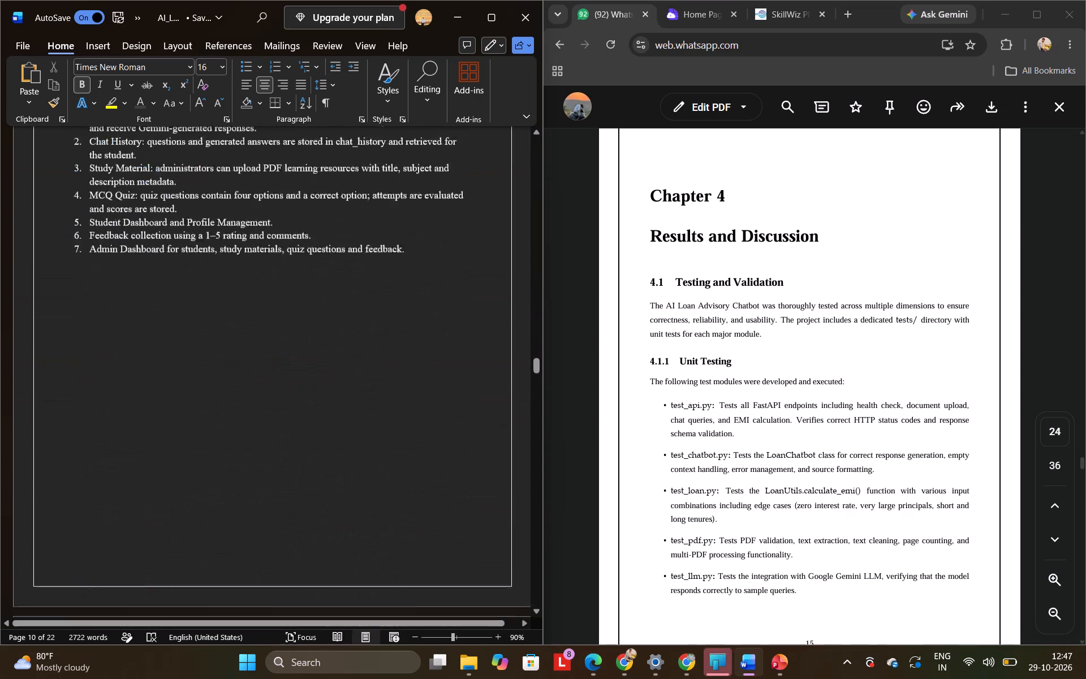
pyautogui.scroll(-8, 315, 228)
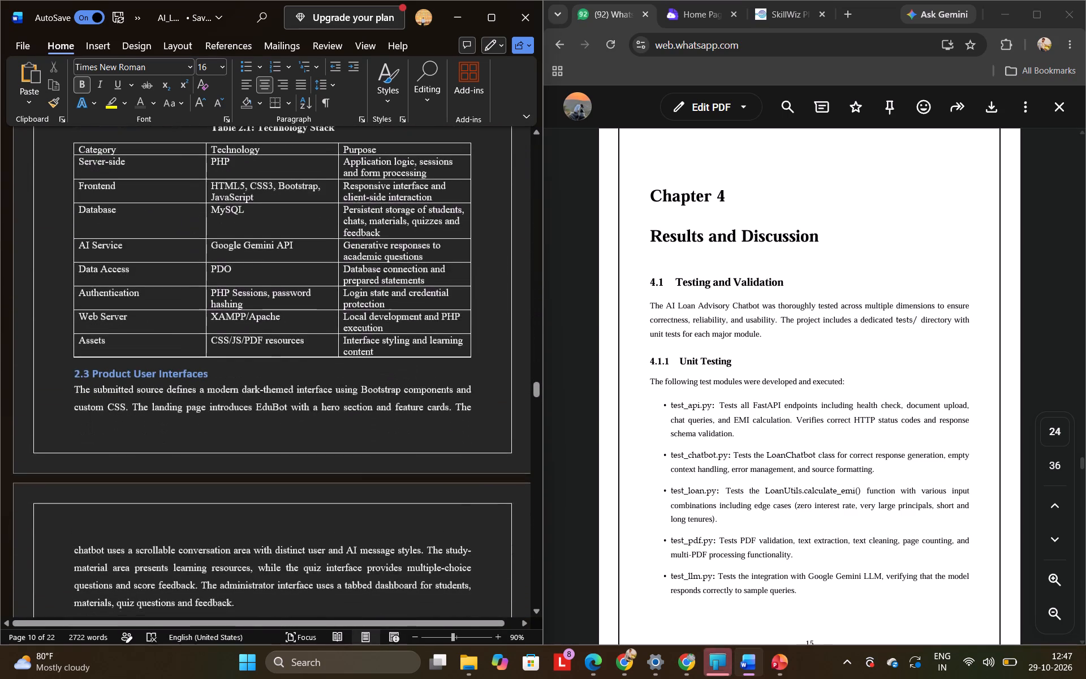
pyautogui.scroll(-8, 315, 228)
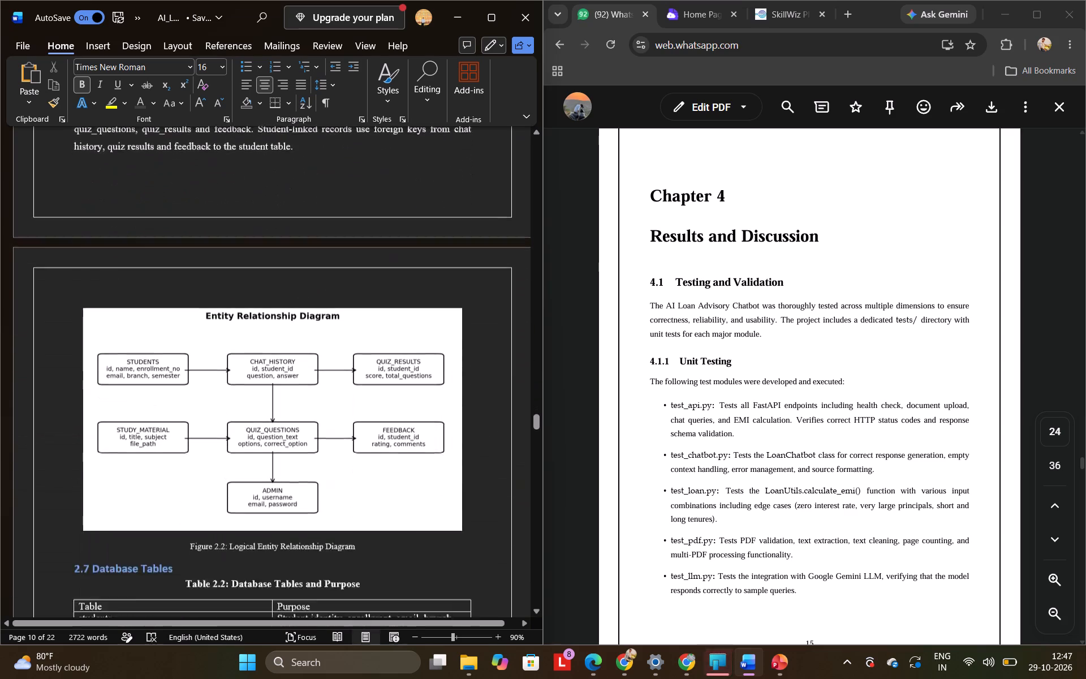
pyautogui.scroll(-9, 315, 228)
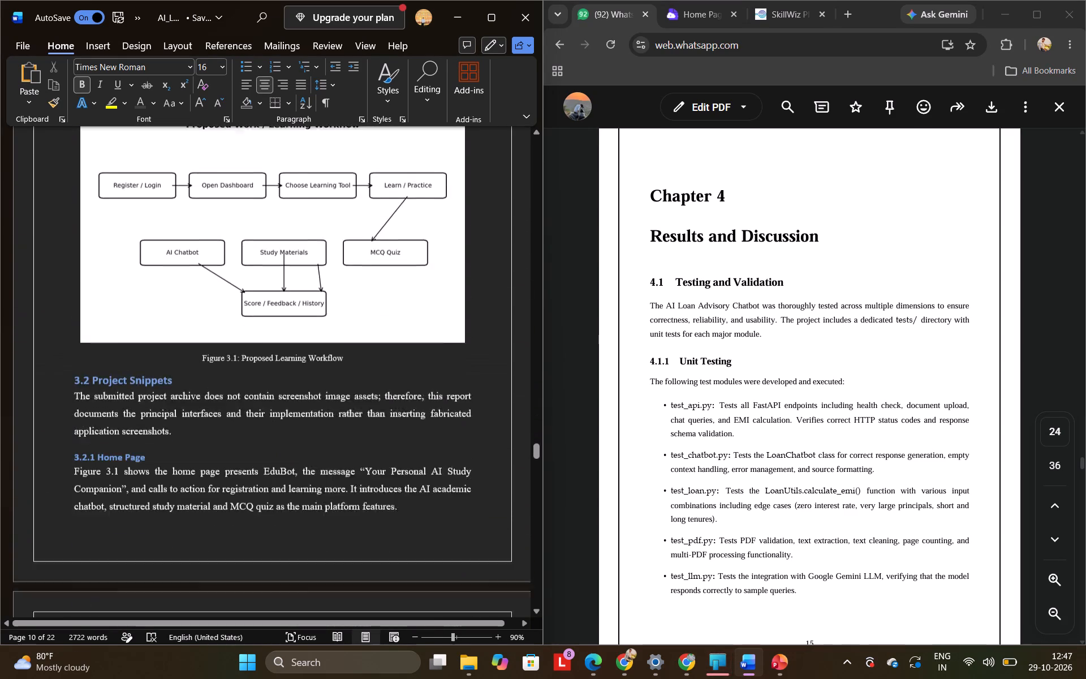
pyautogui.scroll(-4, 315, 228)
pyautogui.scroll(1, 315, 228)
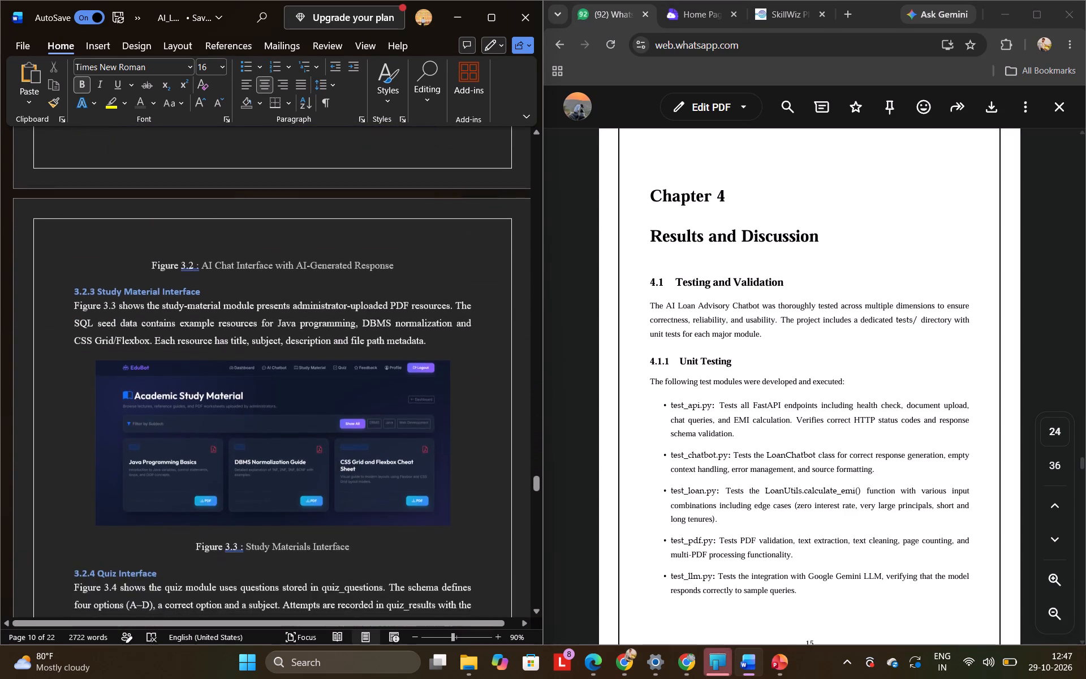
# Shrink the AI Study Assistant screenshot in section 3.2.2 proportionally to make room below it for its caption.
pyautogui.scroll(2, 315, 228)
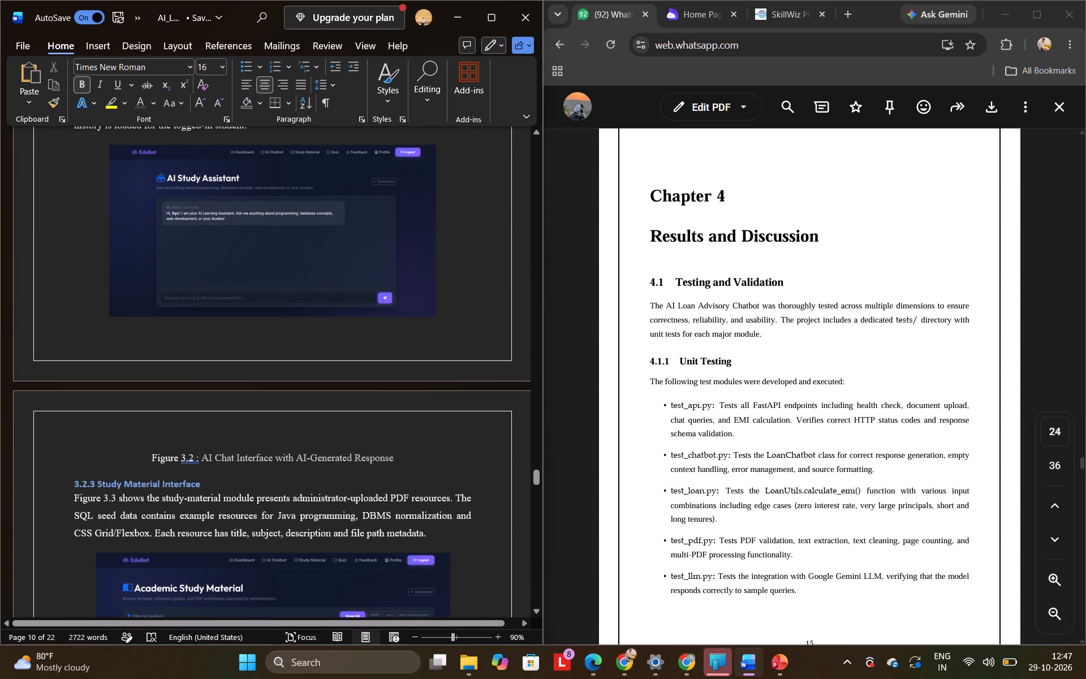
pyautogui.click(442, 306)
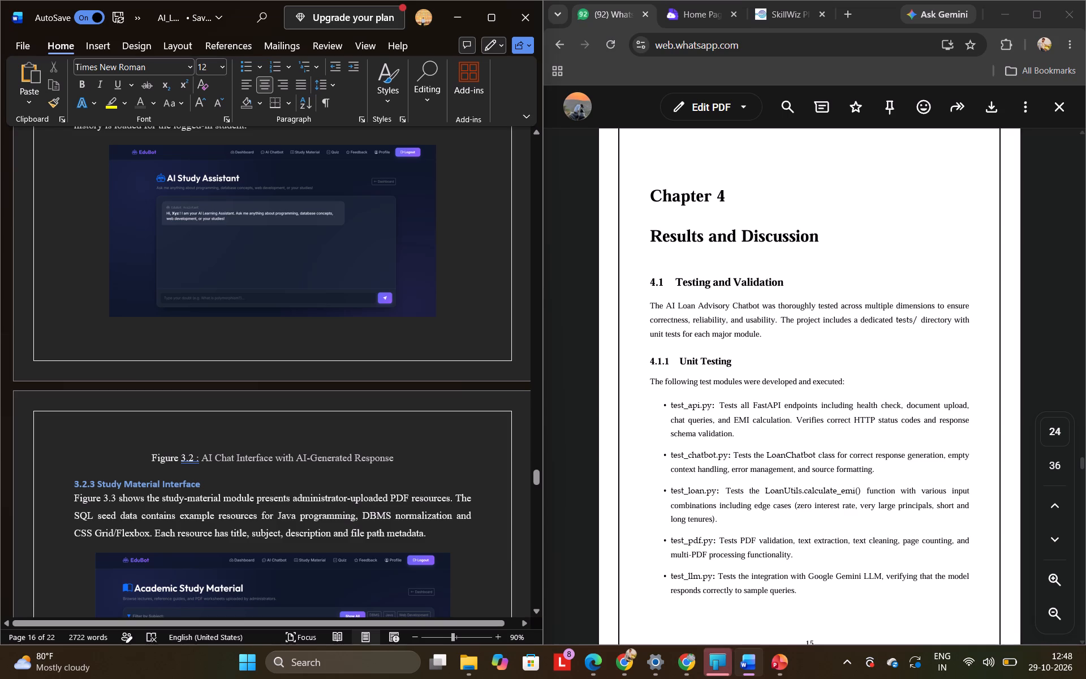
pyautogui.click(419, 299)
pyautogui.moveTo(437, 316); pyautogui.dragTo(434, 315)
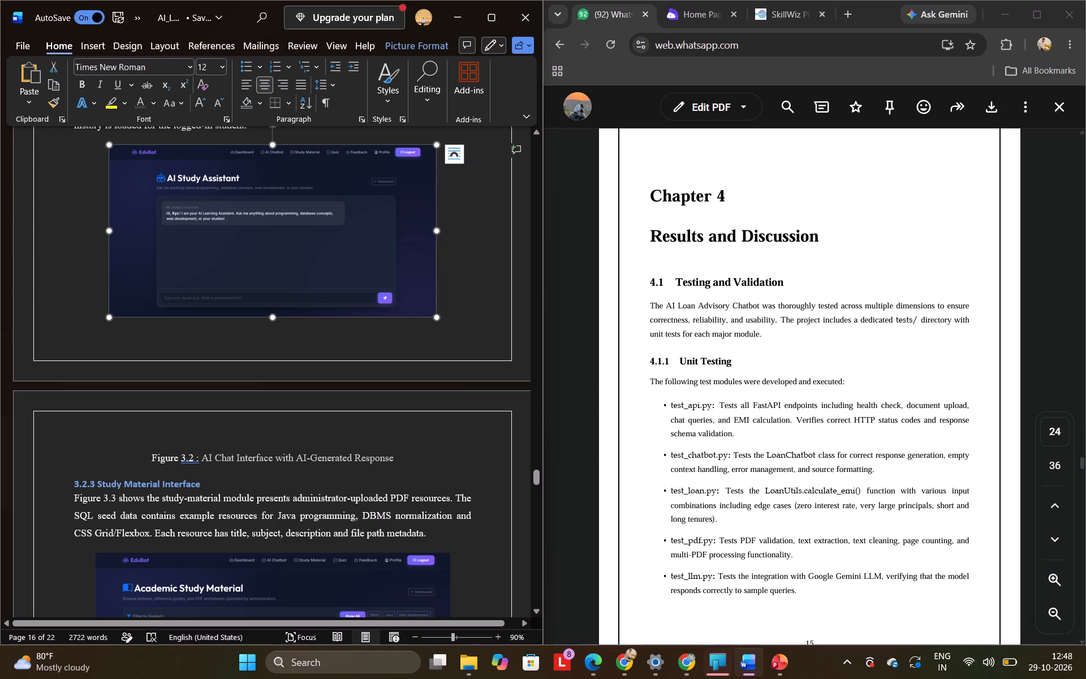
pyautogui.moveTo(434, 315); pyautogui.dragTo(419, 306)
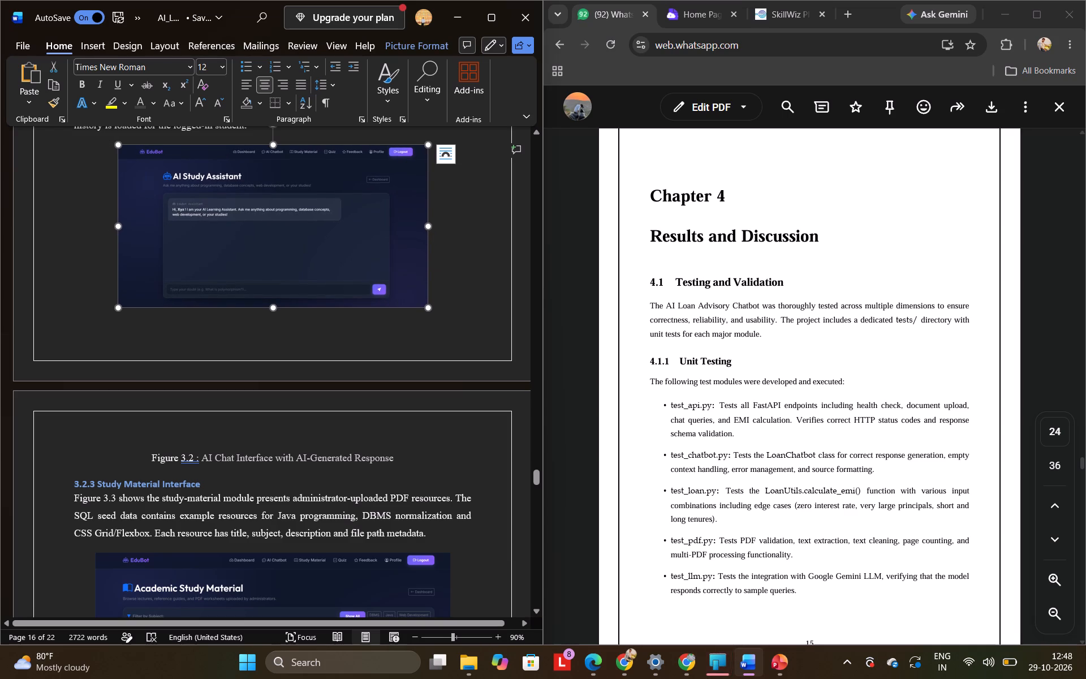
pyautogui.moveTo(432, 307); pyautogui.dragTo(419, 302)
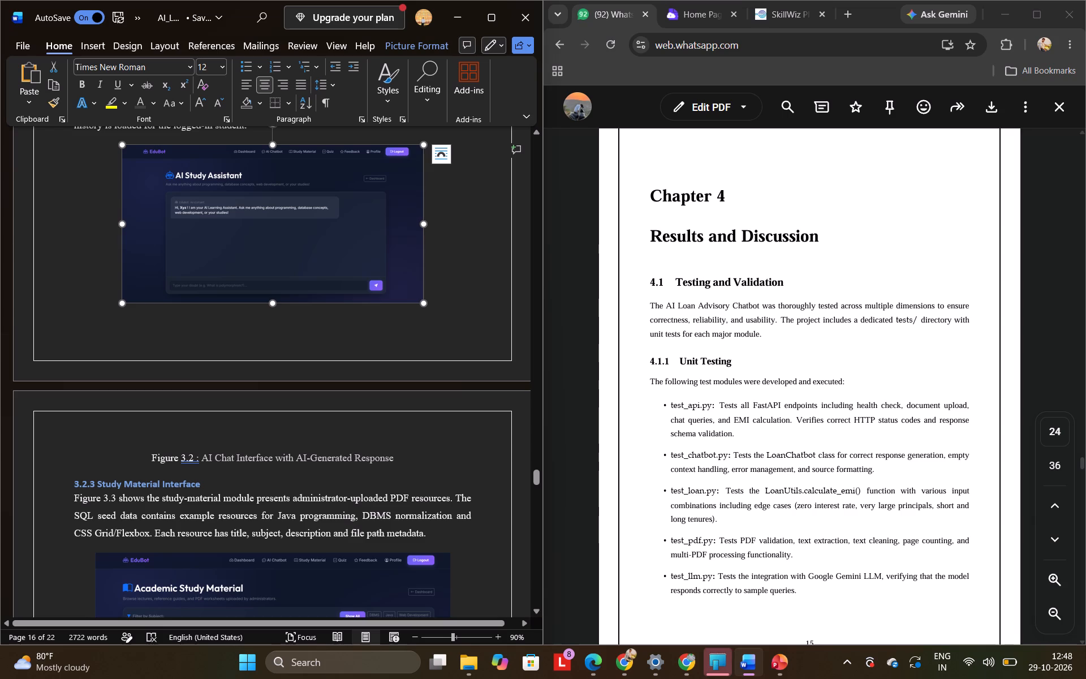
# Copy the Figure 3.2 caption above section 3.2.3 and remove it from that page.
pyautogui.click(395, 454)
pyautogui.moveTo(395, 454); pyautogui.dragTo(155, 453)
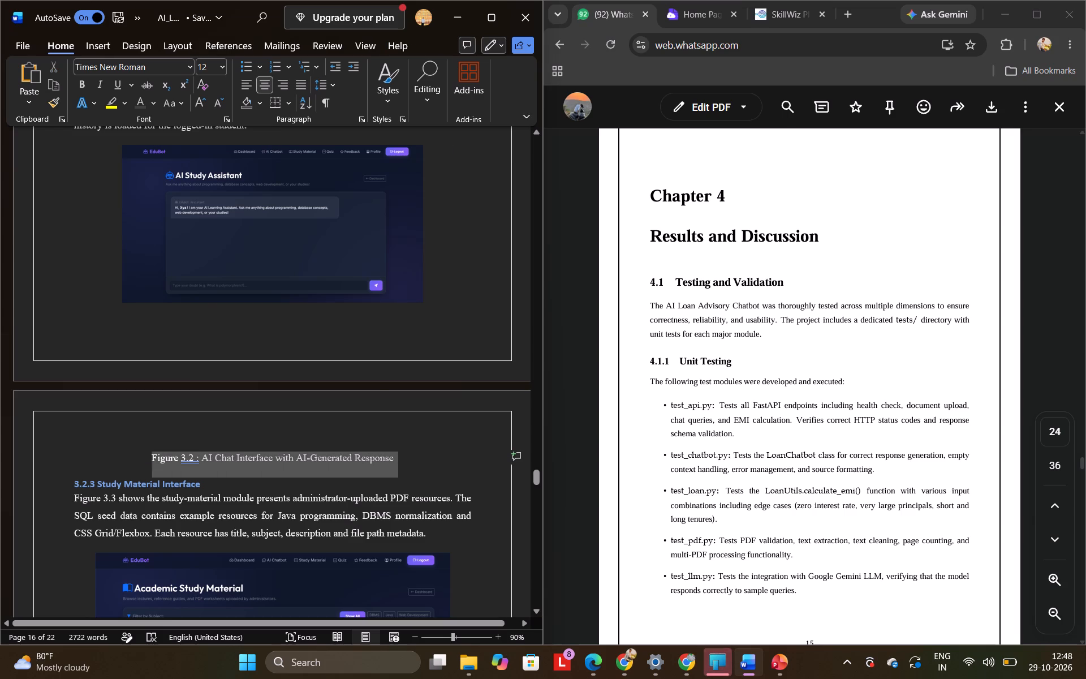
pyautogui.moveTo(155, 453); pyautogui.dragTo(146, 453)
pyautogui.hotkey('ctrl', 'c')
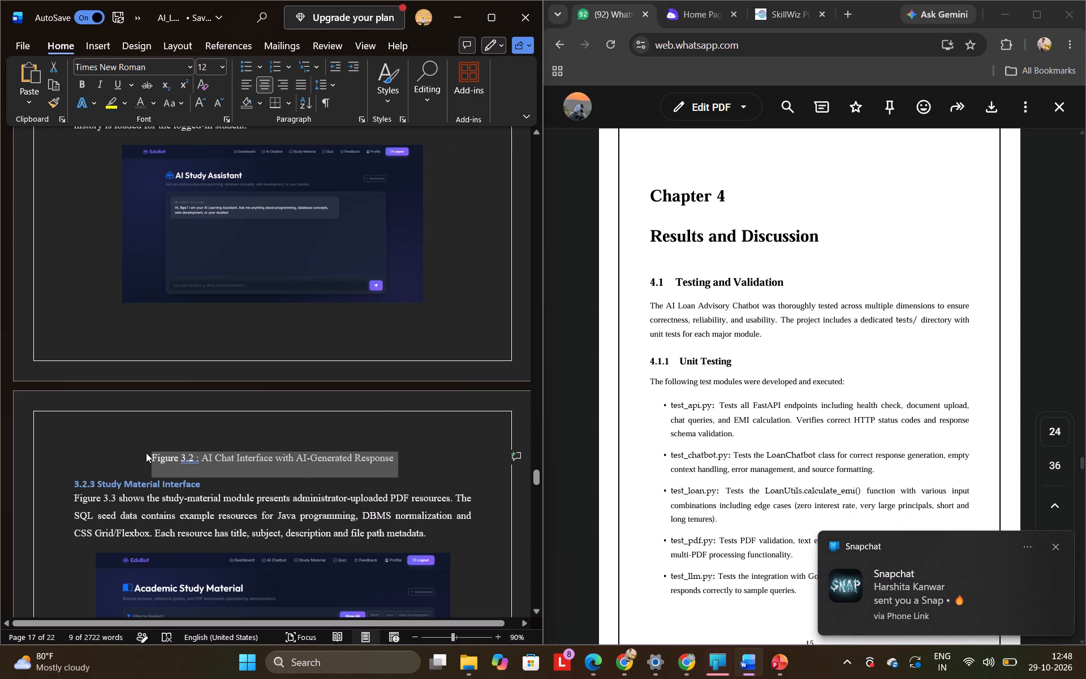
pyautogui.press('BackSpace')
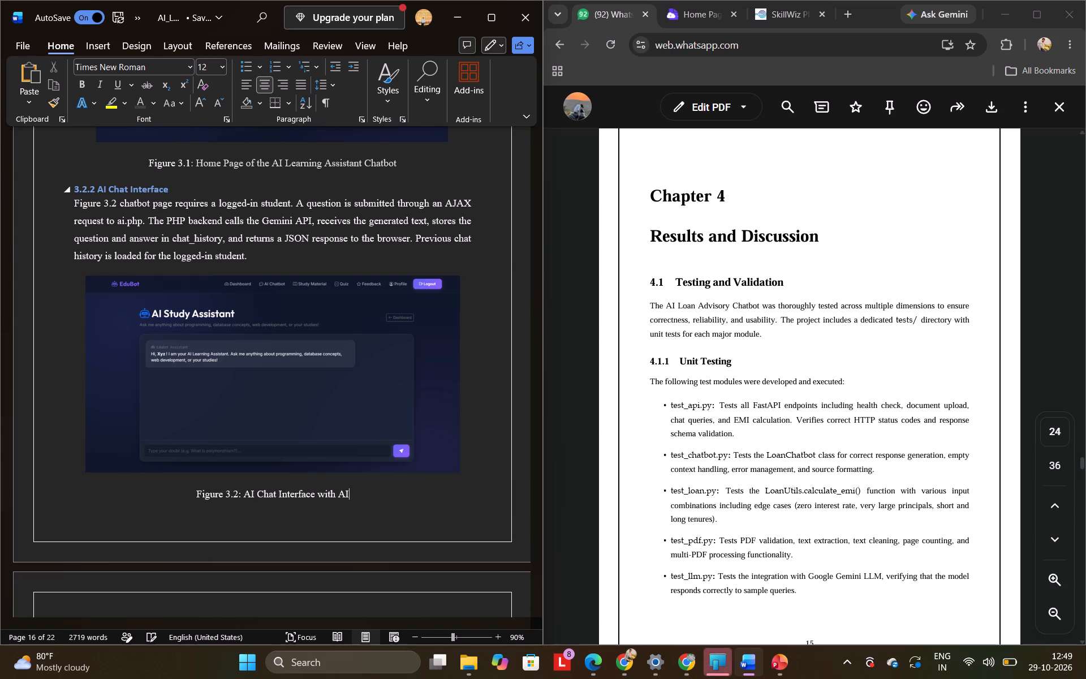
pyautogui.hotkey('shift', '_')
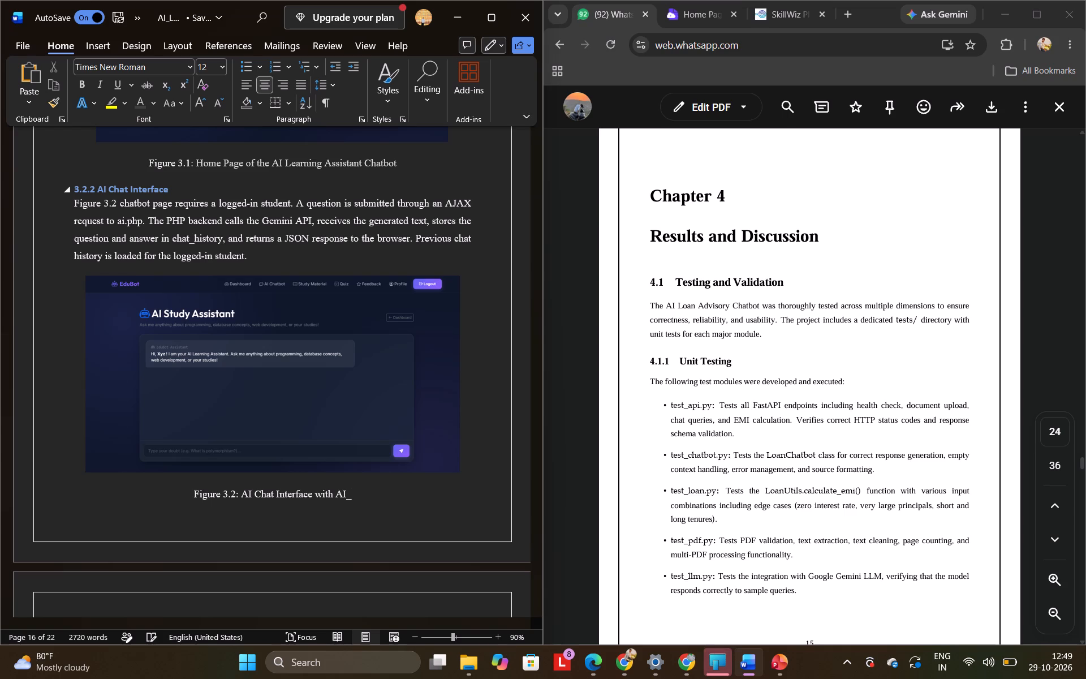
pyautogui.press('BackSpace')
pyautogui.press('-')
pyautogui.write('Generated')
pyautogui.press('space')
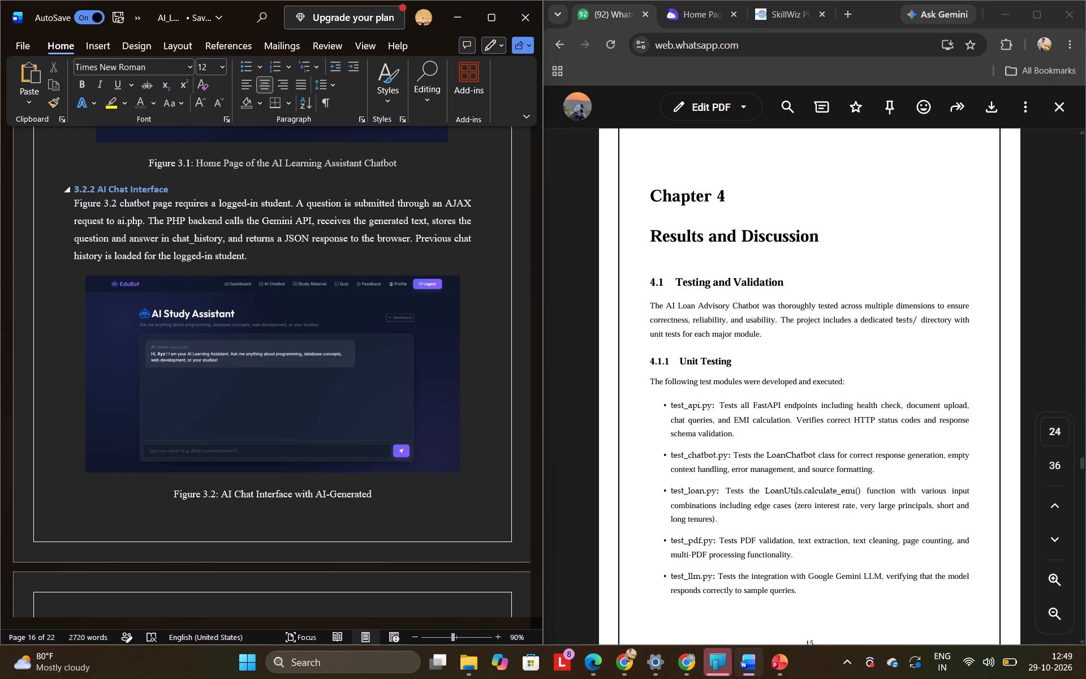
pyautogui.write('Respom')
pyautogui.press('BackSpace')
pyautogui.write('nse')
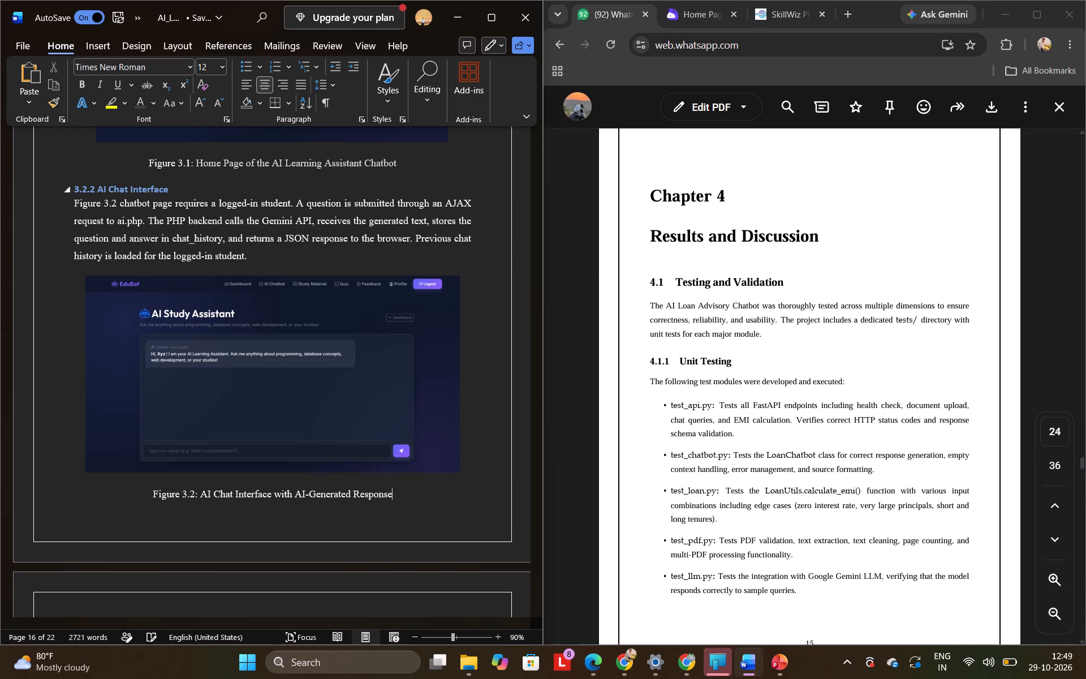
pyautogui.scroll(-6, 468, 455)
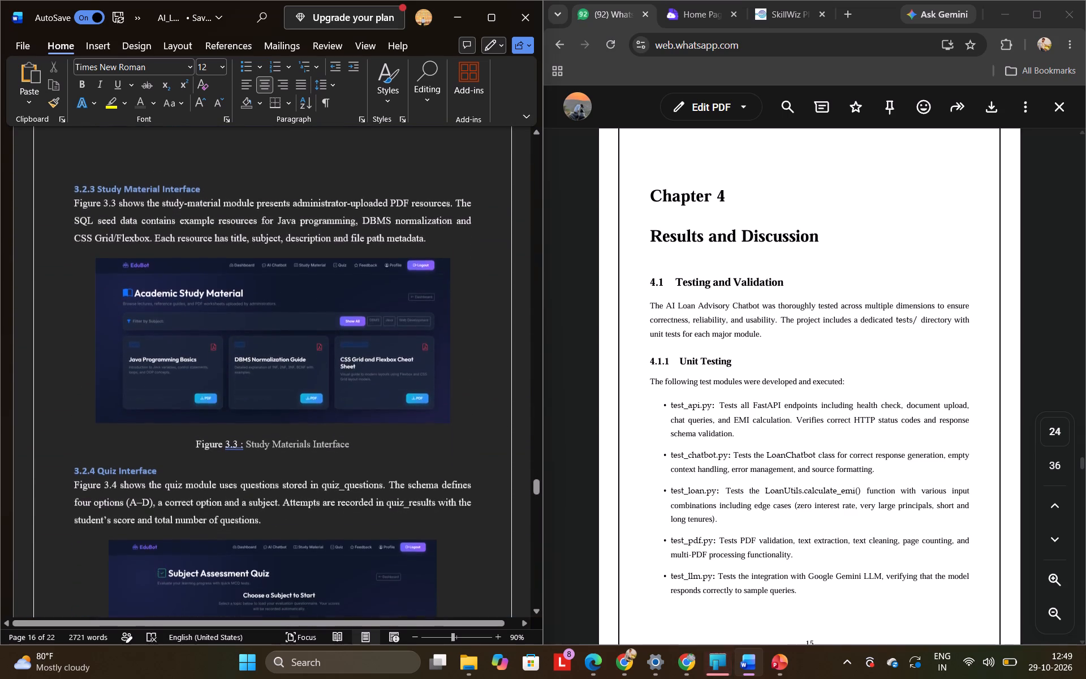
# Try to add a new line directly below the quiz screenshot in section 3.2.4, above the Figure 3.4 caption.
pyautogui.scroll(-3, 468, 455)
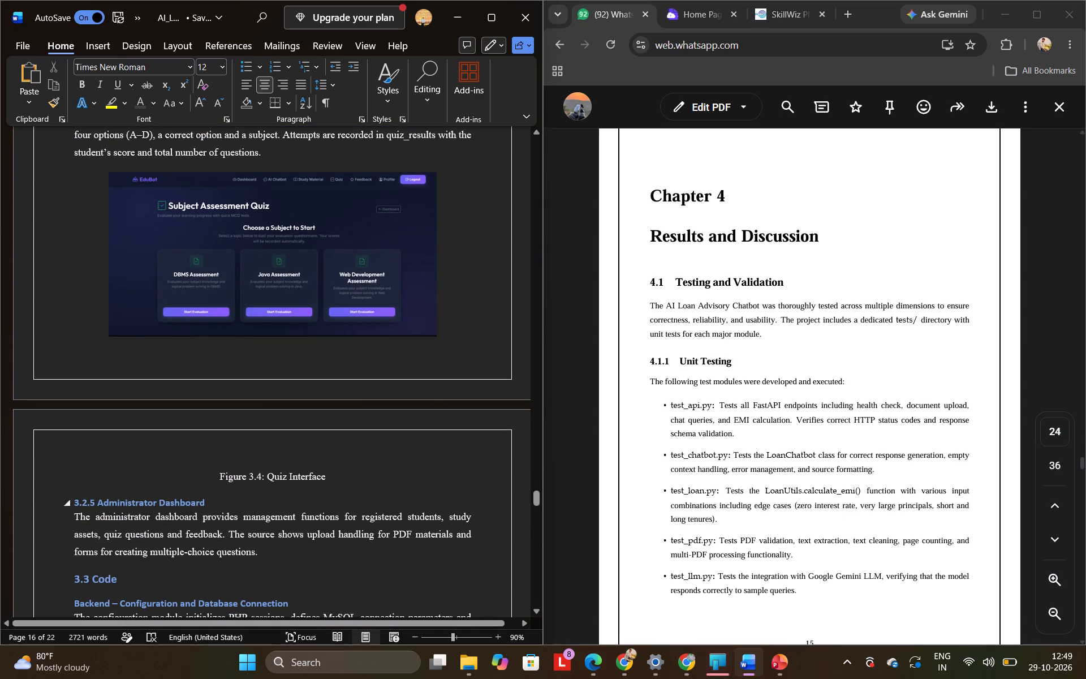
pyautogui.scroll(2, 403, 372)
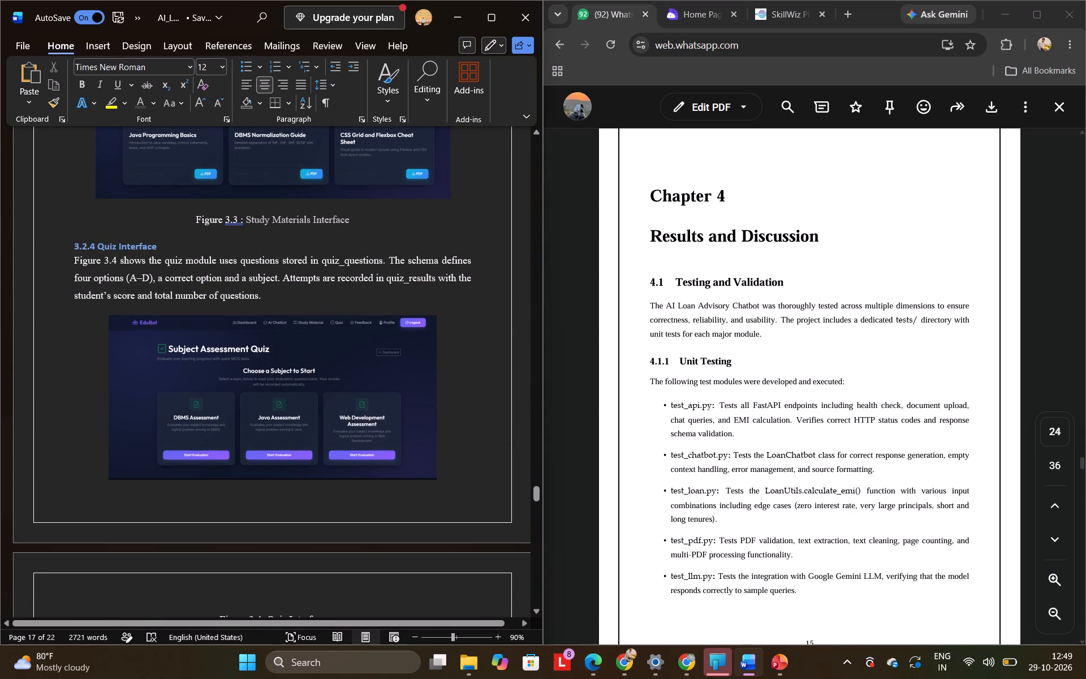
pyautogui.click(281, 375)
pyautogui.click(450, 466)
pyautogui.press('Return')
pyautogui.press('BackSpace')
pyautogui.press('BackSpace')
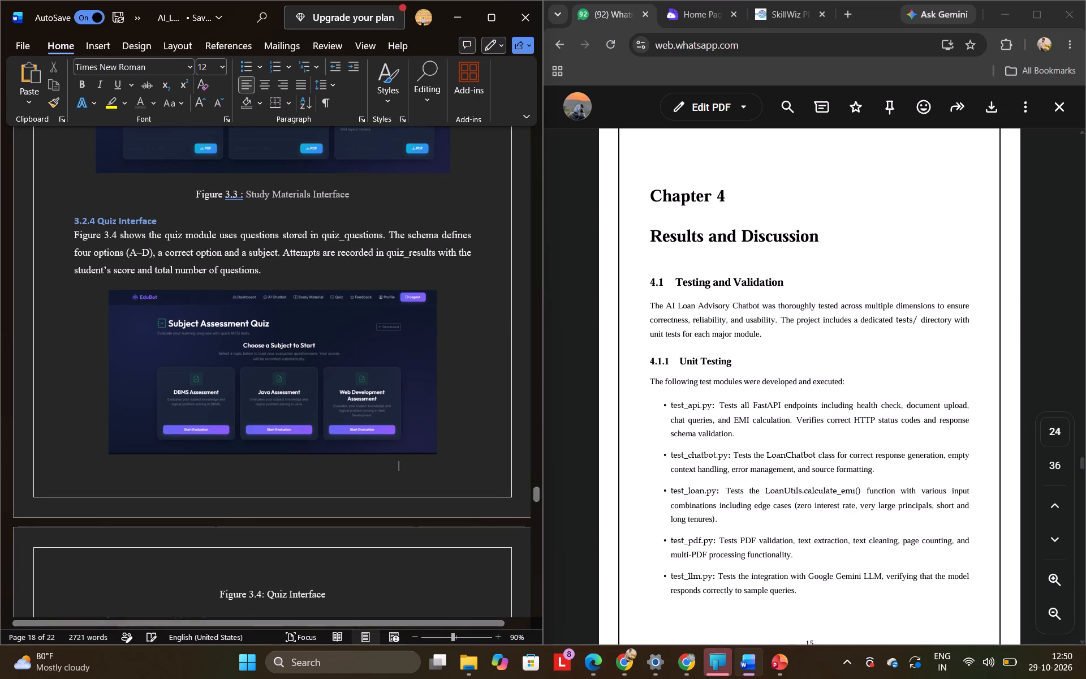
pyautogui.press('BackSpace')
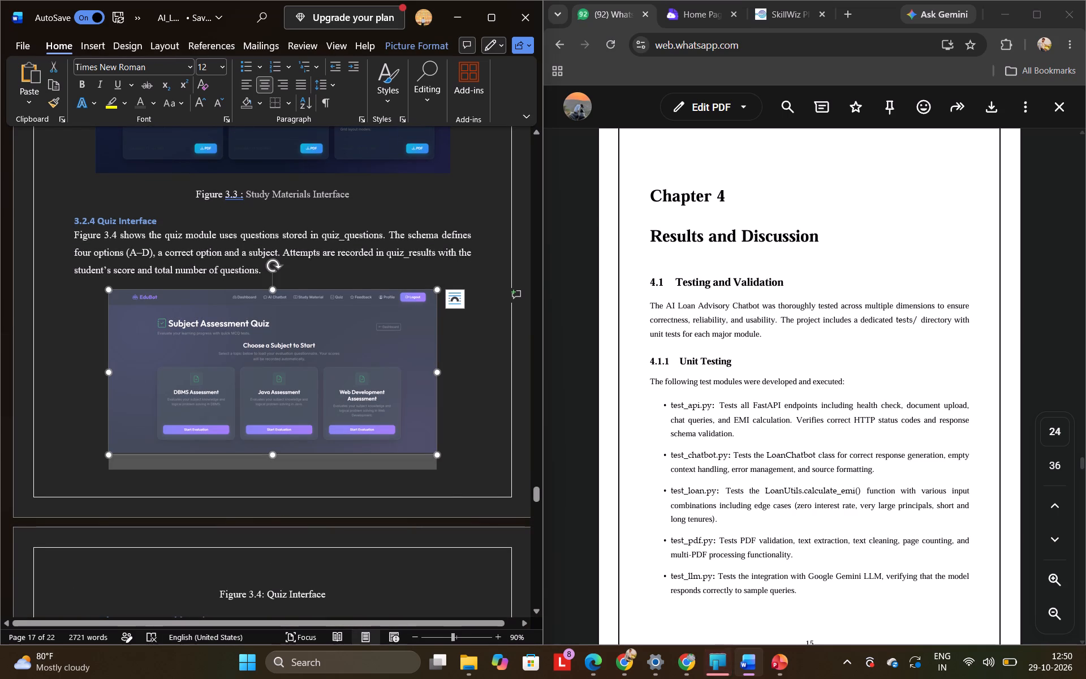
# Shrink the quiz screenshot in section 3.2.4 proportionally so the Figure 3.4 caption fits below it on the same page.
pyautogui.click(382, 380)
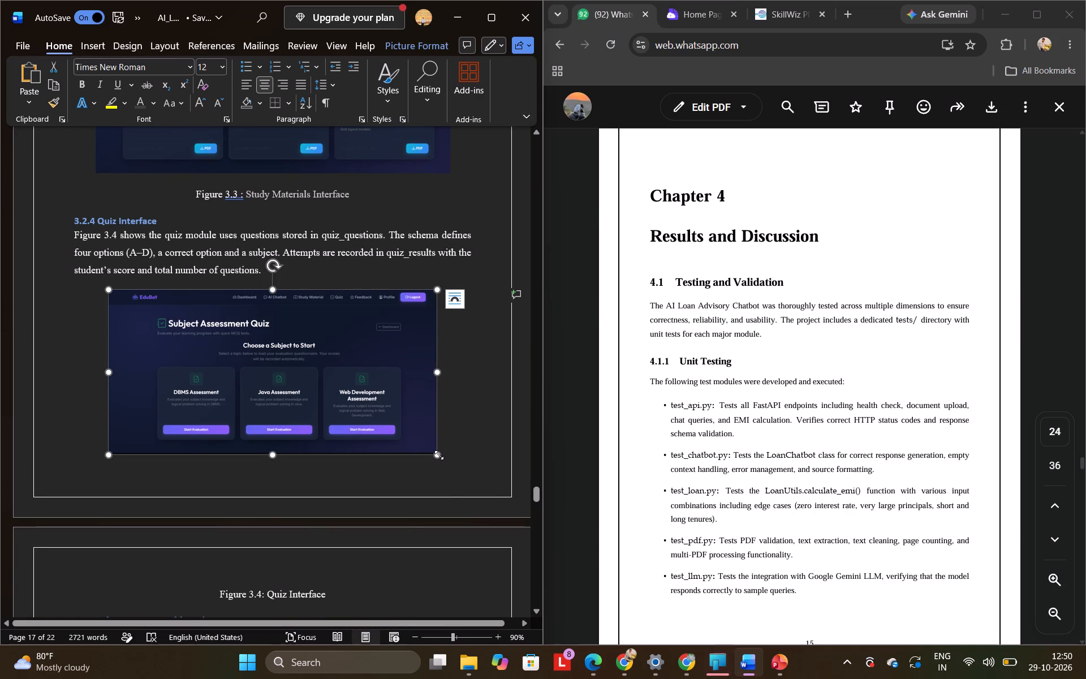
pyautogui.moveTo(439, 455); pyautogui.dragTo(390, 419)
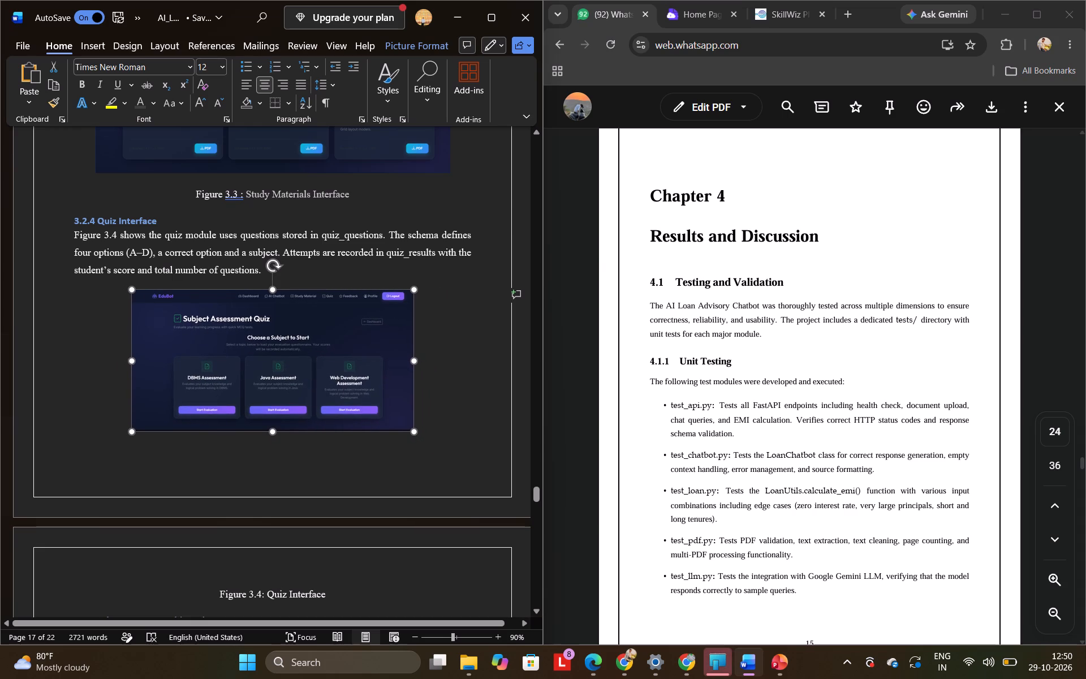
pyautogui.moveTo(390, 419); pyautogui.dragTo(385, 415)
pyautogui.scroll(-3, 385, 415)
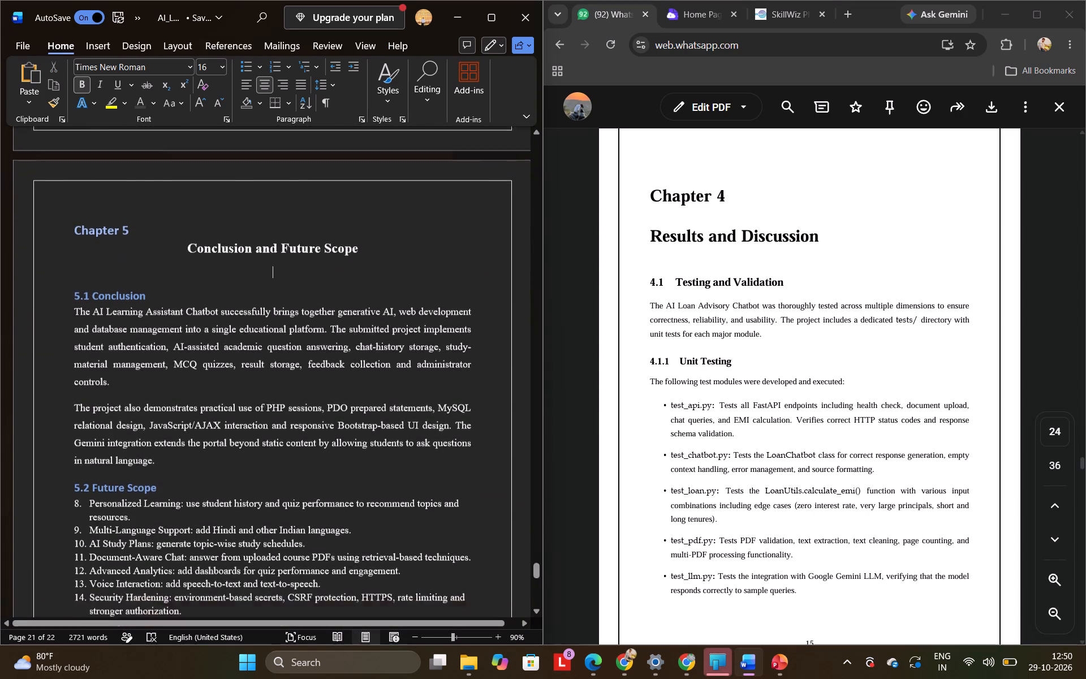
# Add an empty line between the References heading and the first entry of the reference list.
pyautogui.scroll(-5, 359, 268)
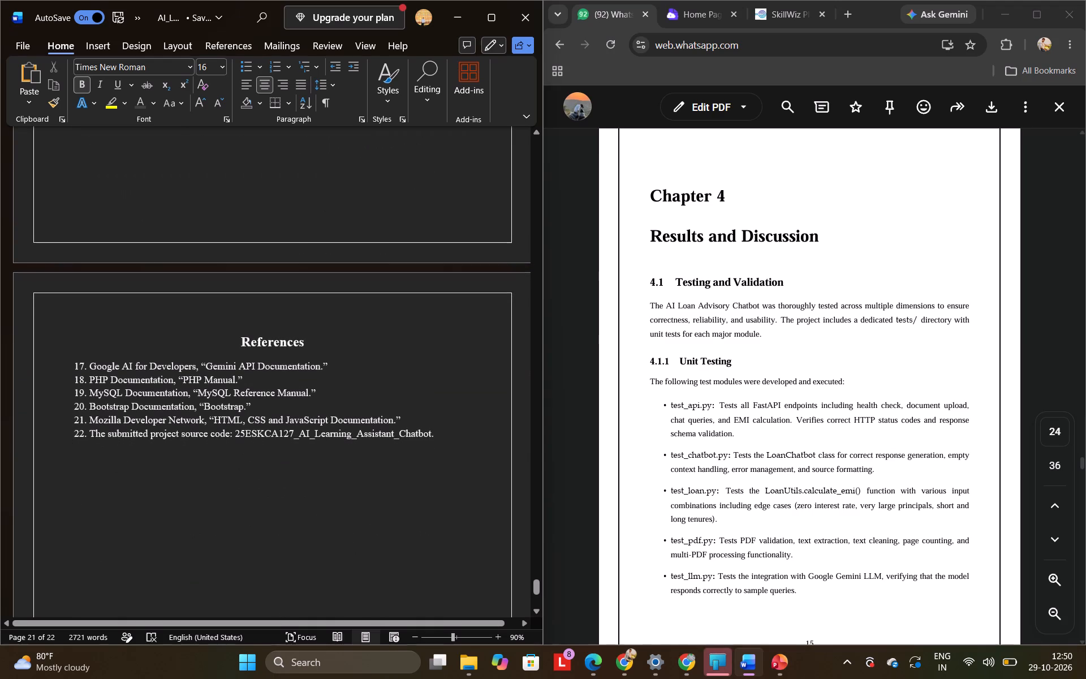
pyautogui.click(309, 339)
pyautogui.press('Return')
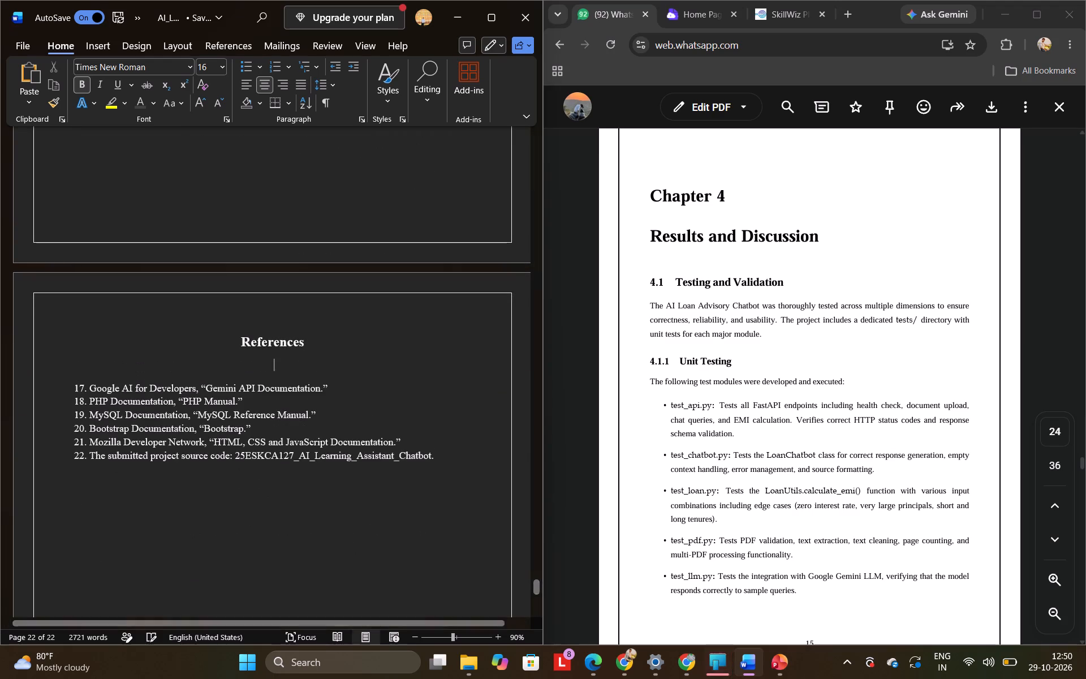
# Look over the report back to its cover page, and examine the sample PDF from Chapter 4 through 5.2 Future Scope.
pyautogui.scroll(14, 309, 339)
pyautogui.scroll(15, 309, 339)
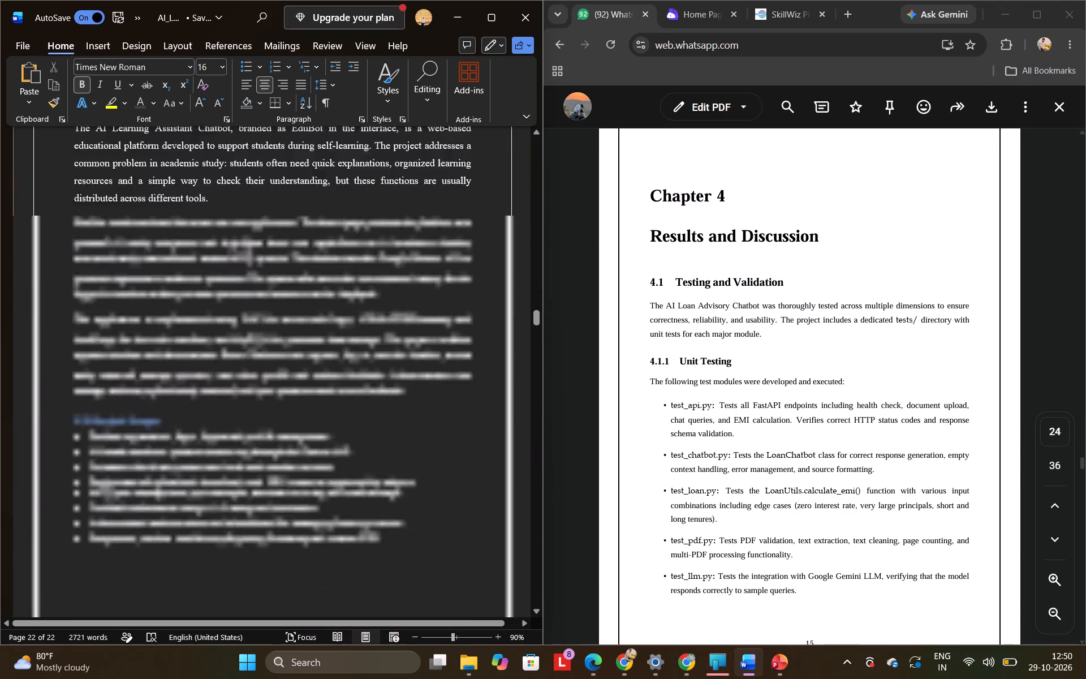
pyautogui.scroll(16, 309, 339)
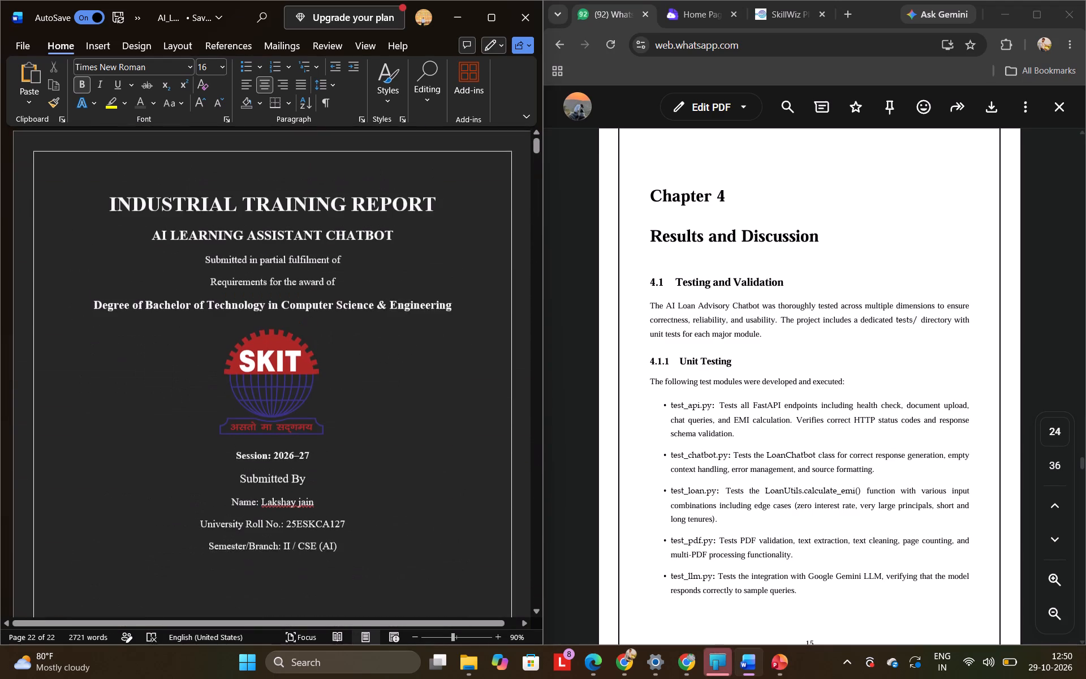
pyautogui.scroll(1, 309, 339)
pyautogui.scroll(-2, 309, 339)
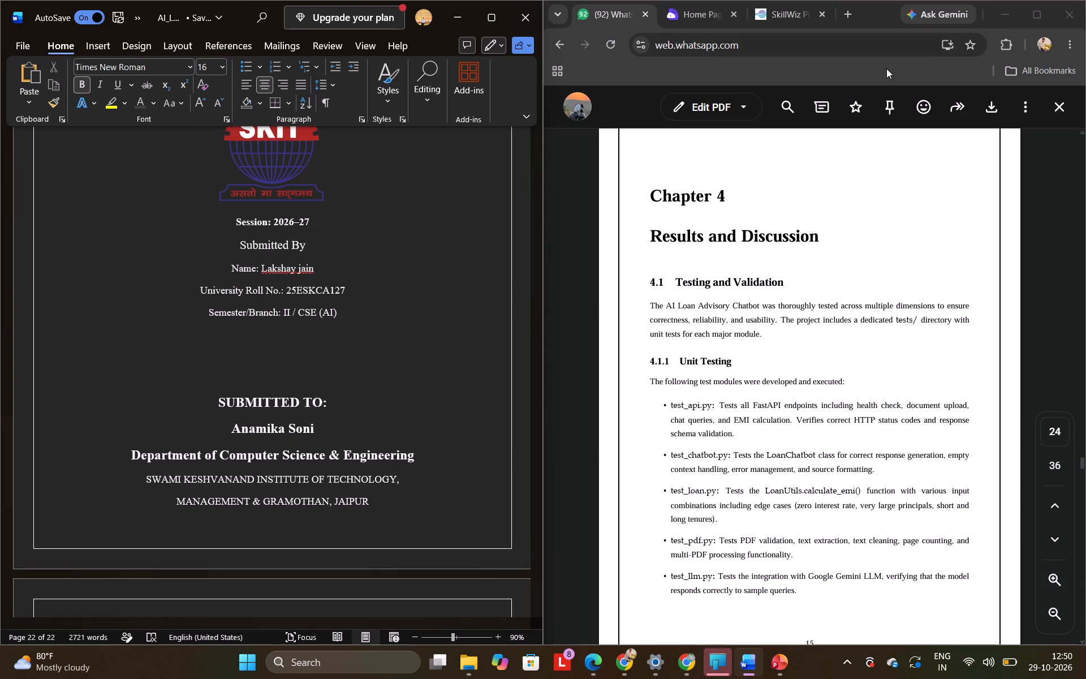
pyautogui.scroll(-16, 786, 304)
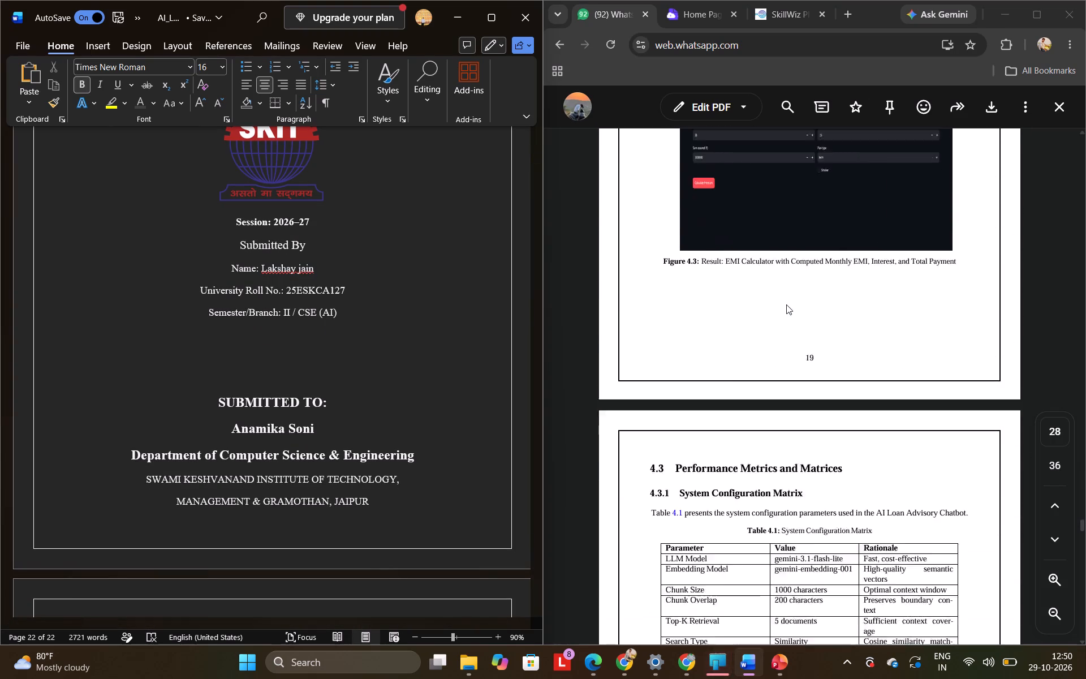
pyautogui.scroll(-19, 786, 304)
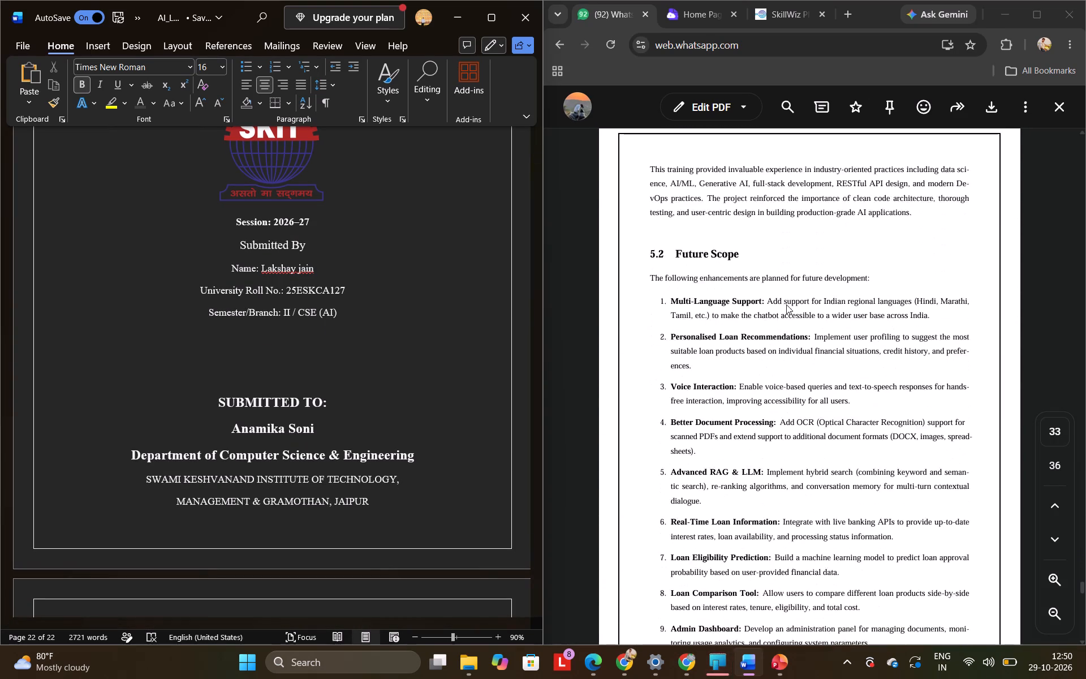
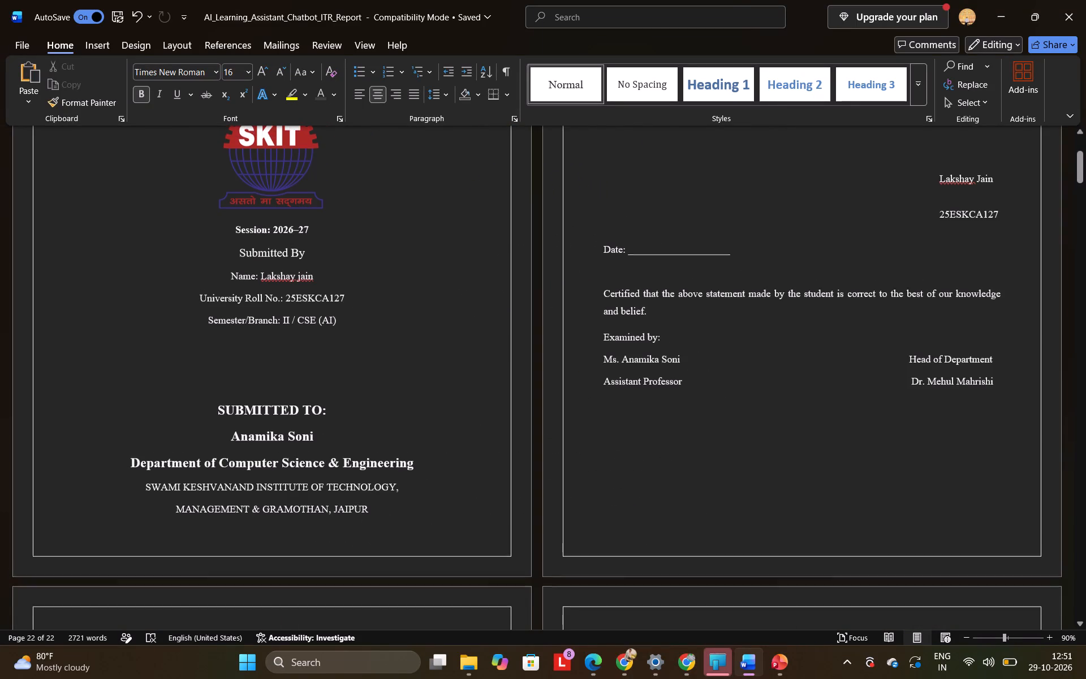
# Look over the report's cover page and the student declaration page at a larger zoom.
pyautogui.scroll(1, 581, 214)
pyautogui.keyDown('ctrl'); pyautogui.scroll(1, 581, 214); pyautogui.keyUp('ctrl')
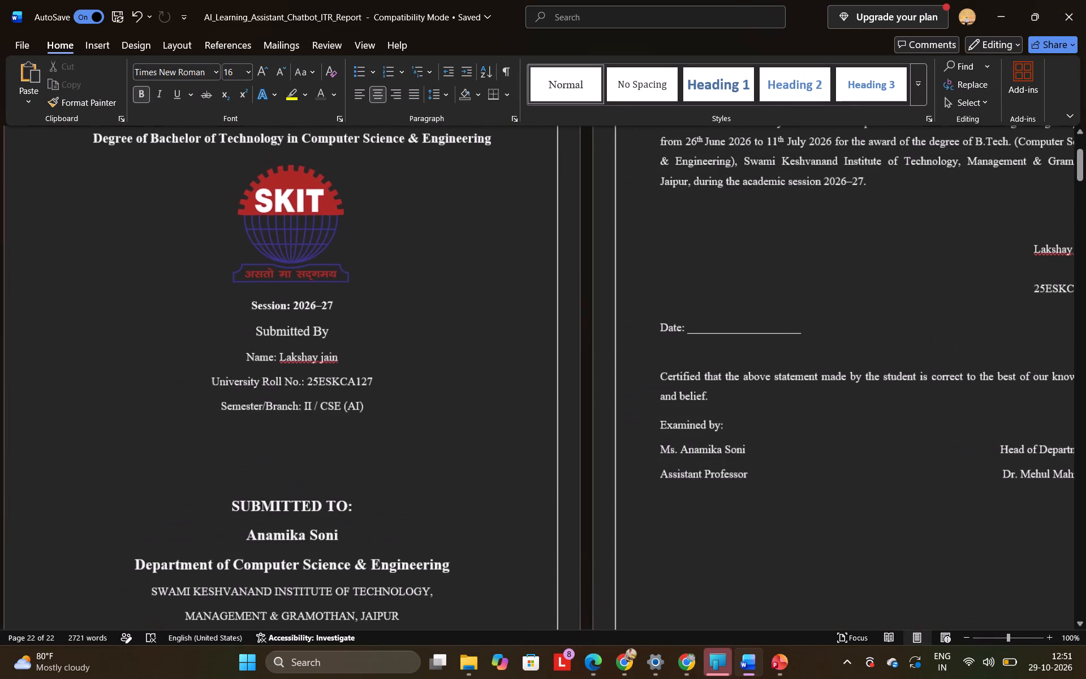
pyautogui.keyDown('ctrl'); pyautogui.scroll(1, 581, 214); pyautogui.keyUp('ctrl')
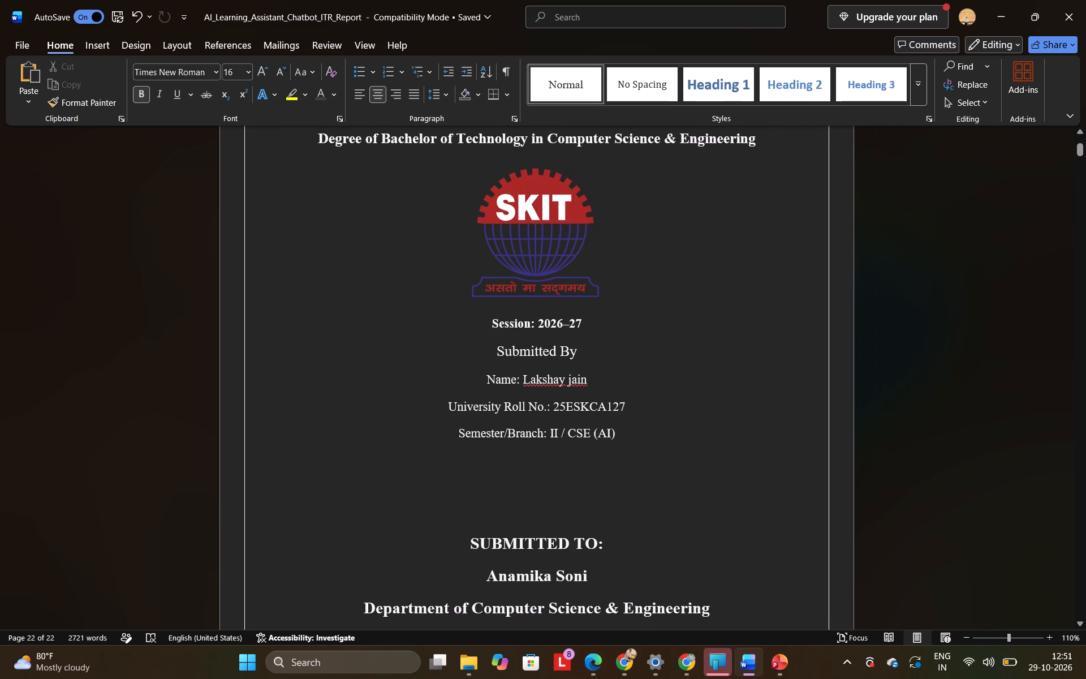
pyautogui.scroll(-5, 581, 214)
pyautogui.scroll(9, 581, 214)
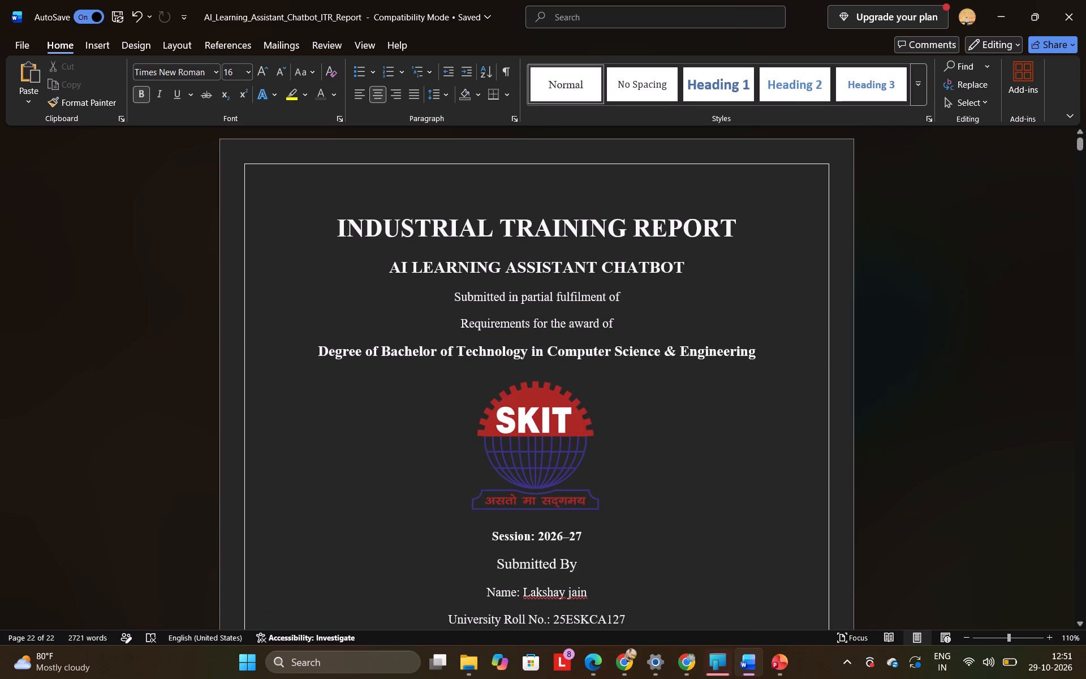
pyautogui.scroll(-7, 581, 214)
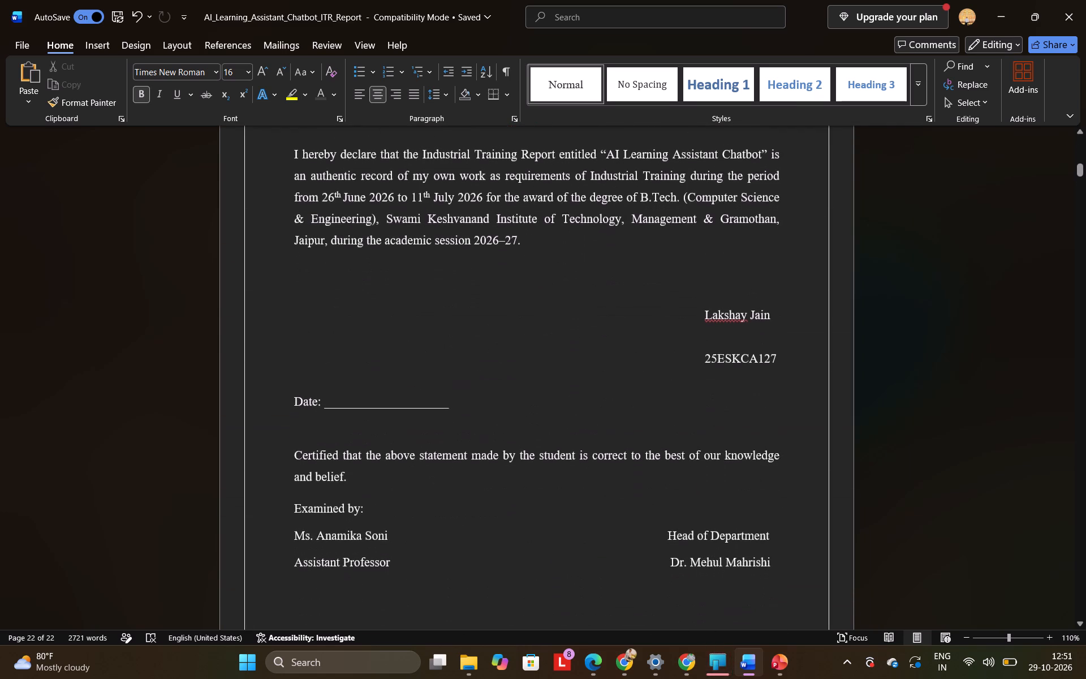
pyautogui.scroll(-1, 581, 214)
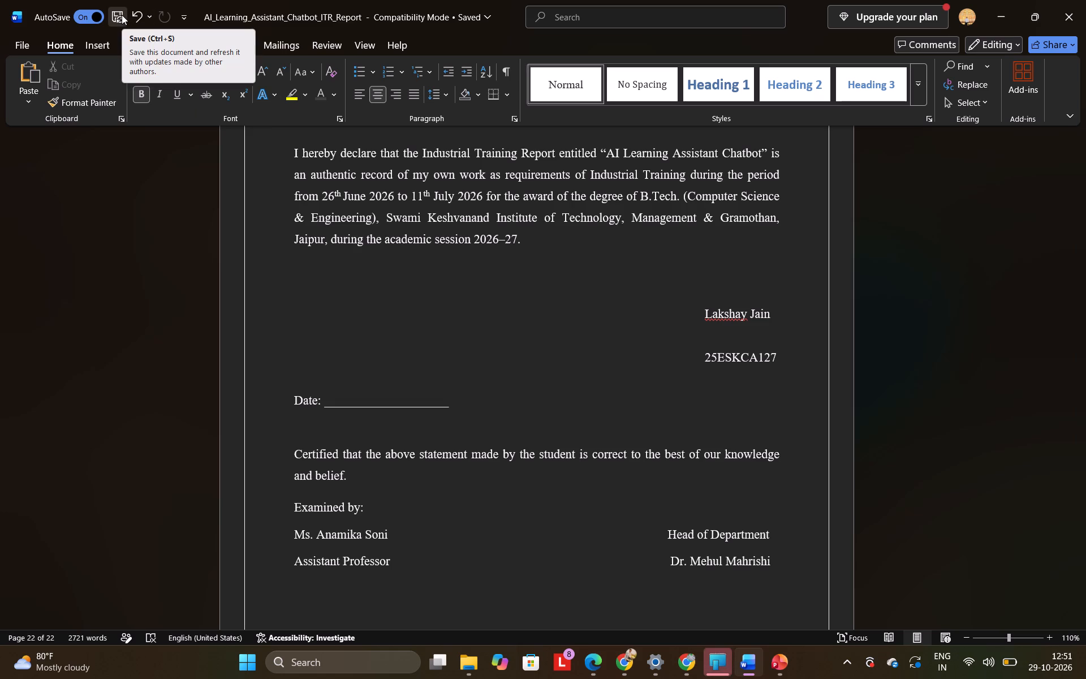
# Save the AI Learning Assistant Chatbot report.
pyautogui.hotkey('ctrl', 's')
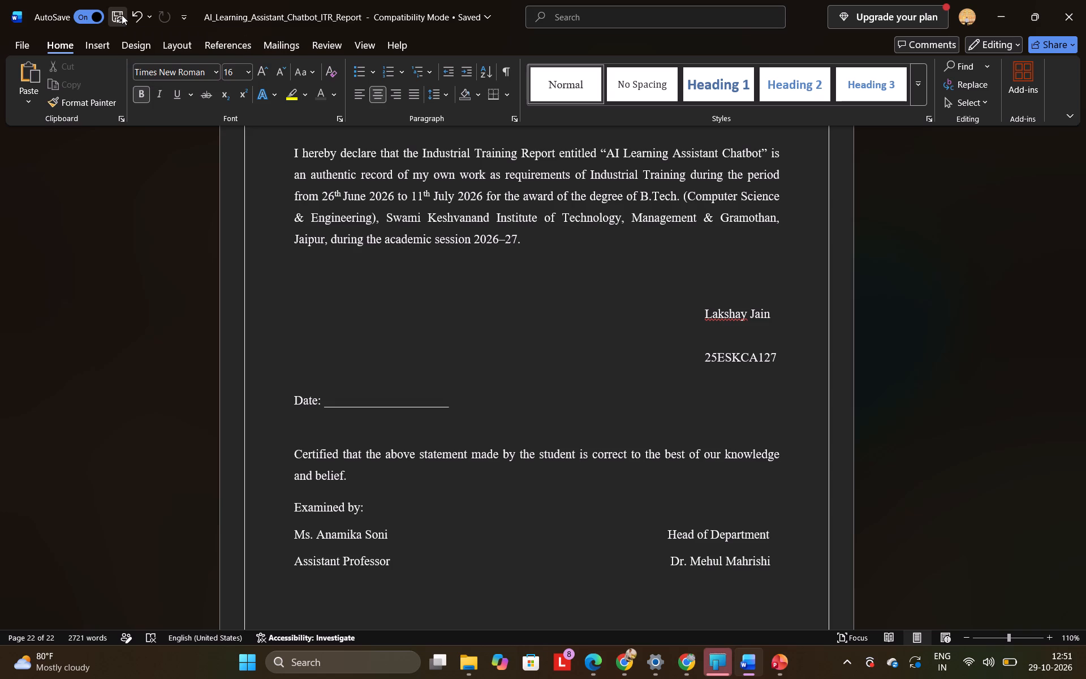
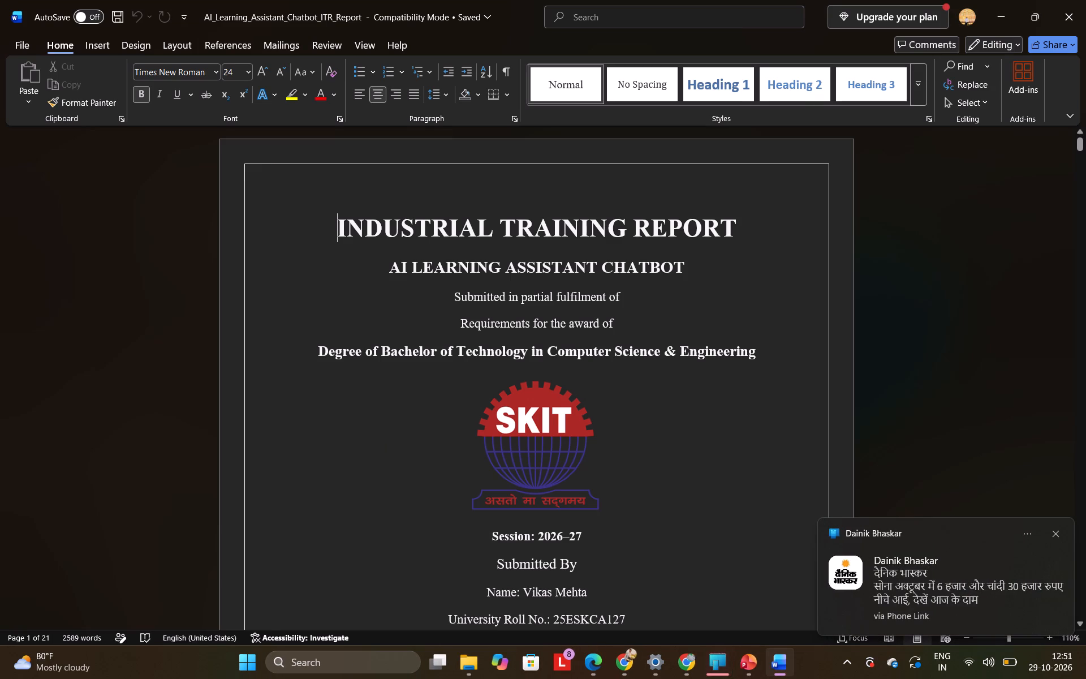
# Look over the opening pages of the report, from the cover page to the acknowledgement.
pyautogui.scroll(-1, 418, 492)
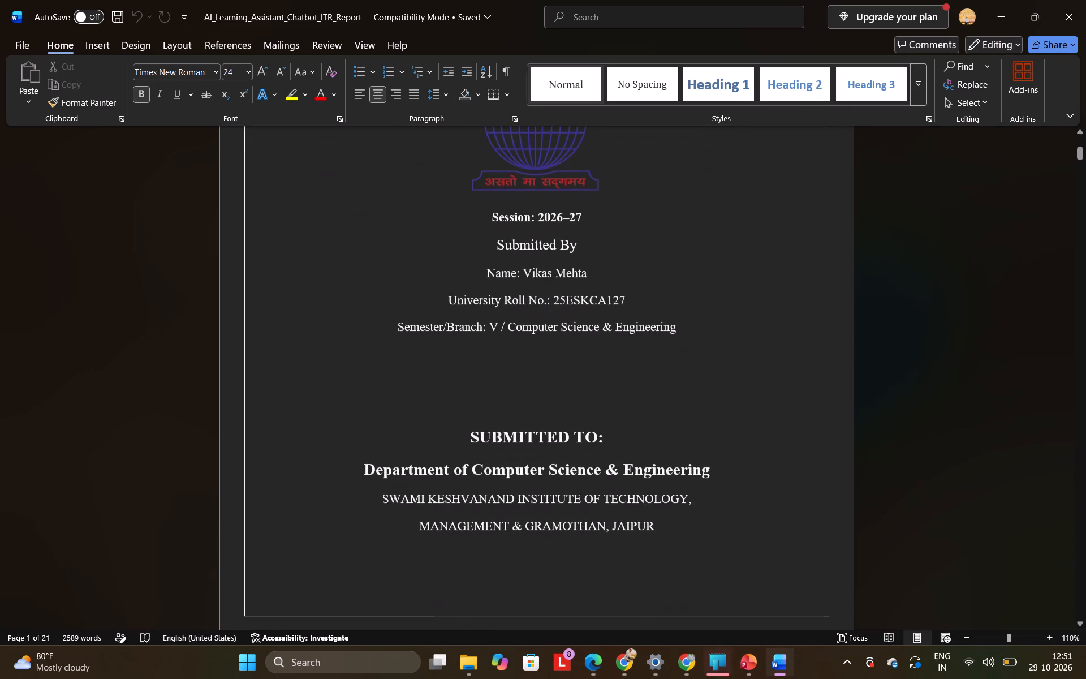
pyautogui.scroll(-1, 418, 492)
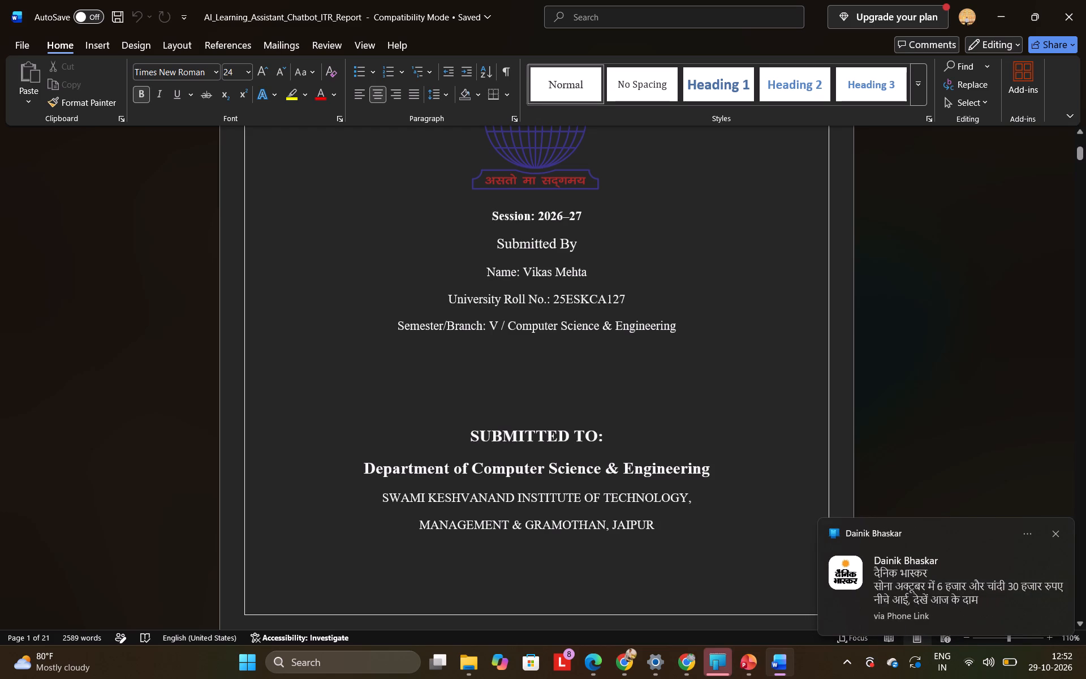
pyautogui.scroll(-8, 418, 492)
pyautogui.scroll(5, 418, 492)
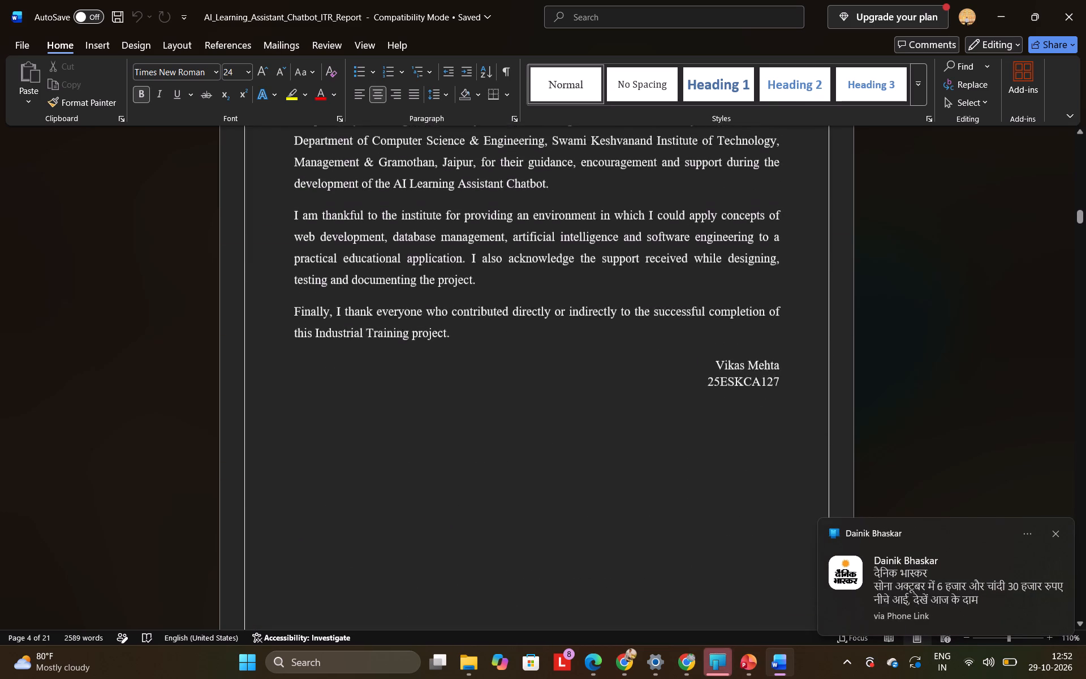
pyautogui.scroll(4, 418, 492)
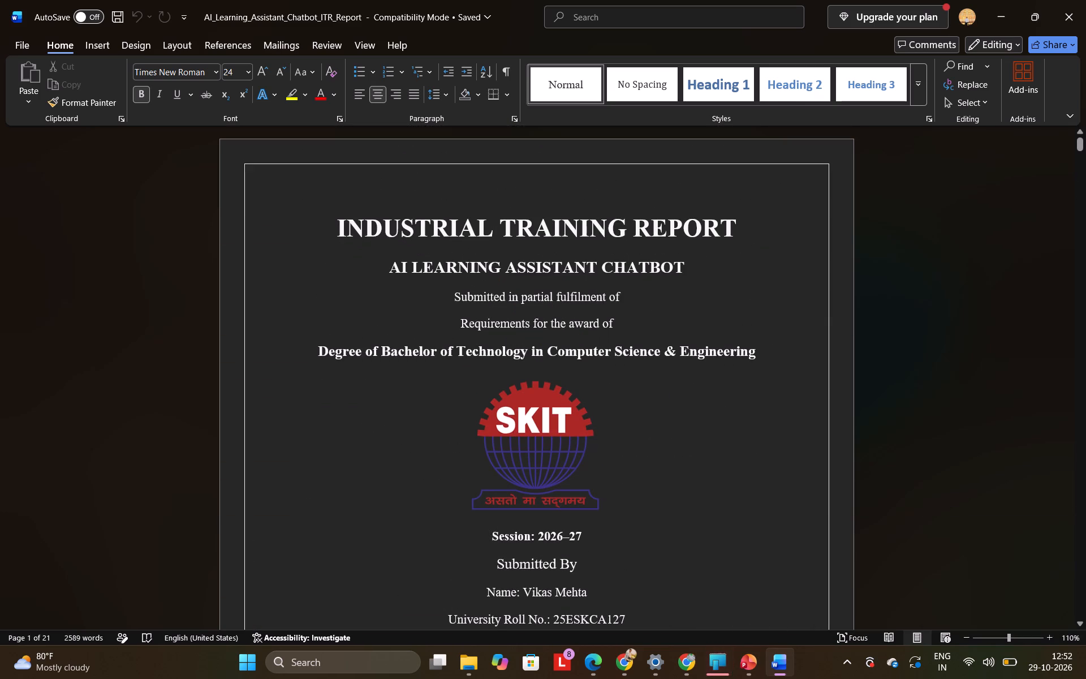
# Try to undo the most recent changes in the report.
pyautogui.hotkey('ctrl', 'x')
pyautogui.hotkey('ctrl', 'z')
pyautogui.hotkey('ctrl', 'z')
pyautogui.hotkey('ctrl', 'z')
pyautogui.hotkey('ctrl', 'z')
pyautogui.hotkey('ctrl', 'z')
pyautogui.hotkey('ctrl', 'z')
# Open the recent AI_Learning_Assistant_Chatbot_ITR_Report copy stored in the OneDrive Documents folder and dismiss the AutoSave notice.
pyautogui.click(21, 45)
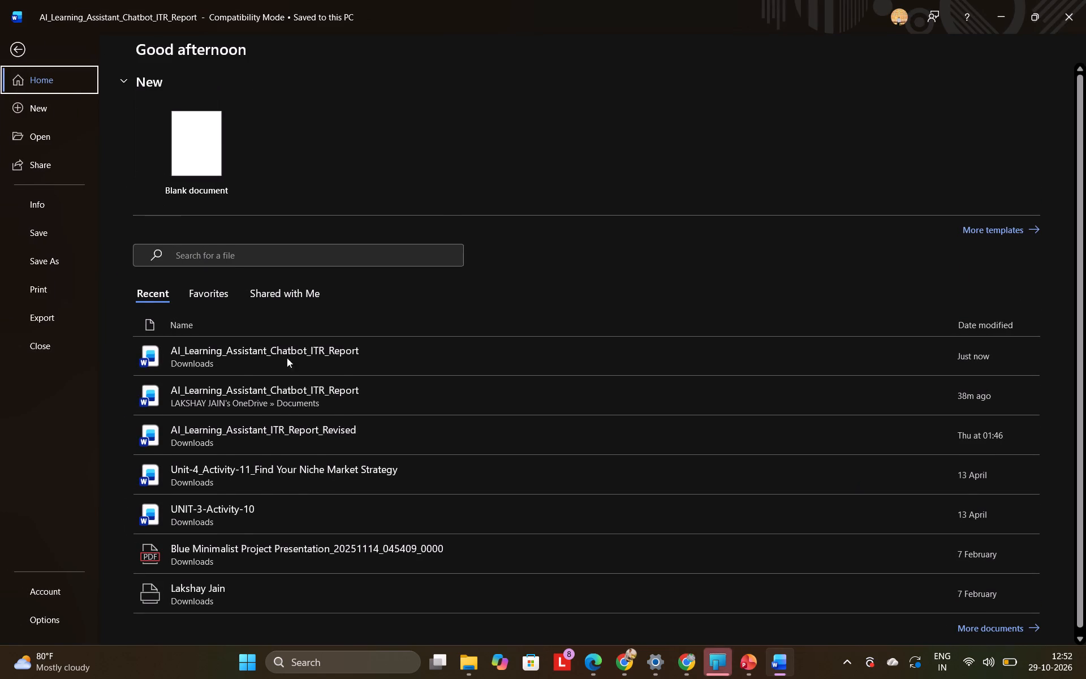
pyautogui.click(248, 392)
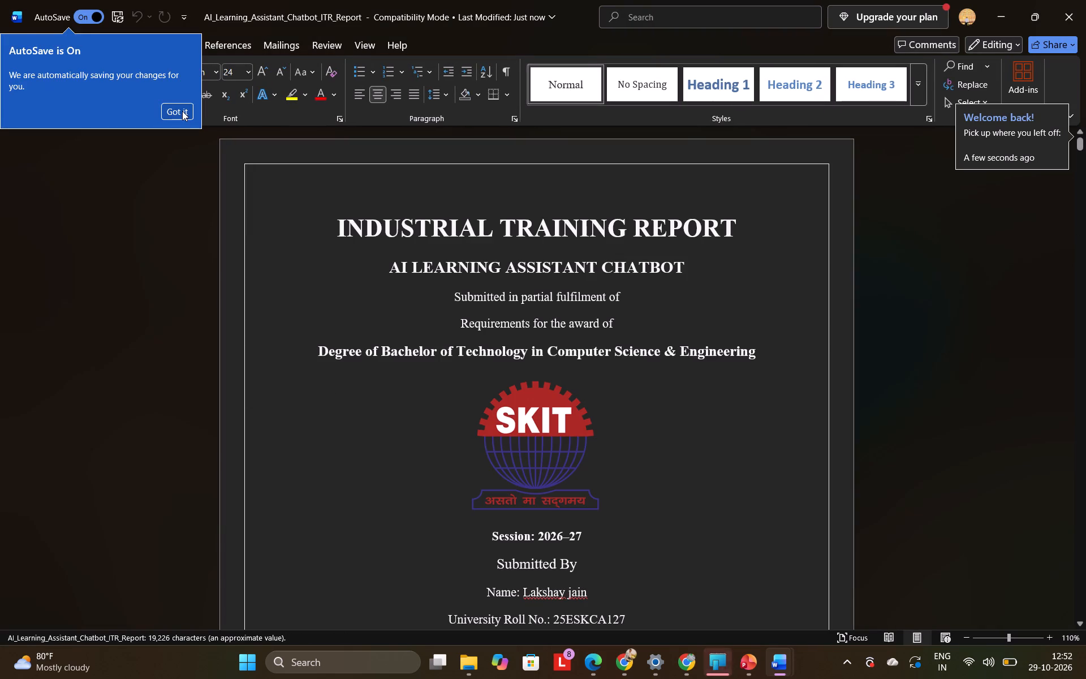
pyautogui.click(182, 111)
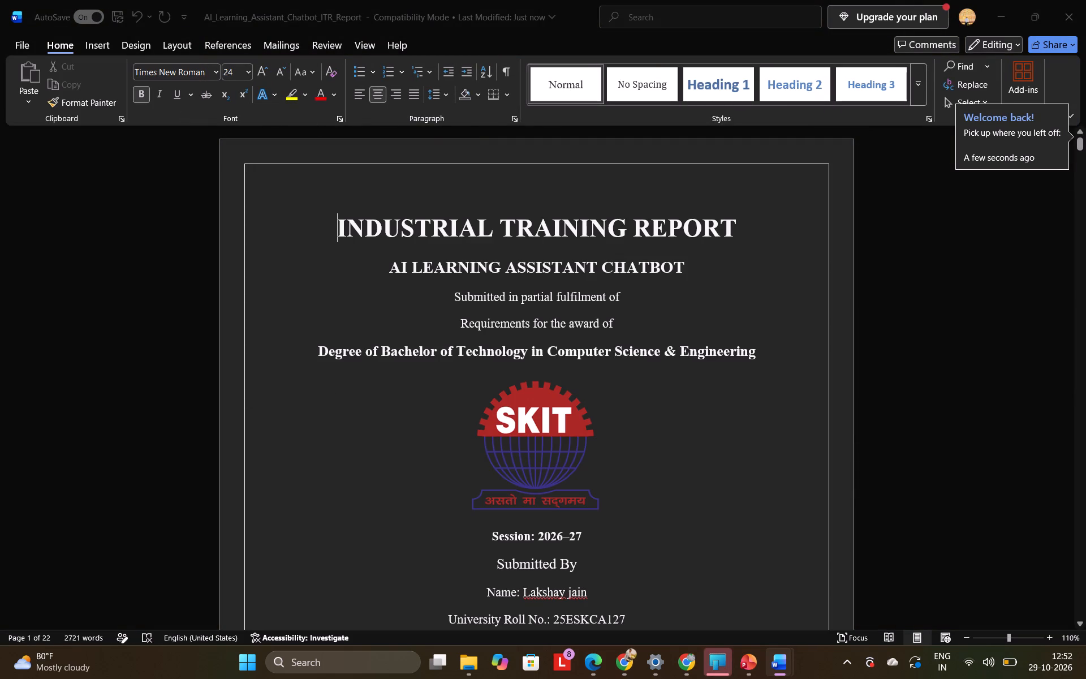
# Review the OneDrive copy's front matter: cover, declaration, certificate, acknowledgement, abstract and table of contents.
pyautogui.scroll(-3, 409, 463)
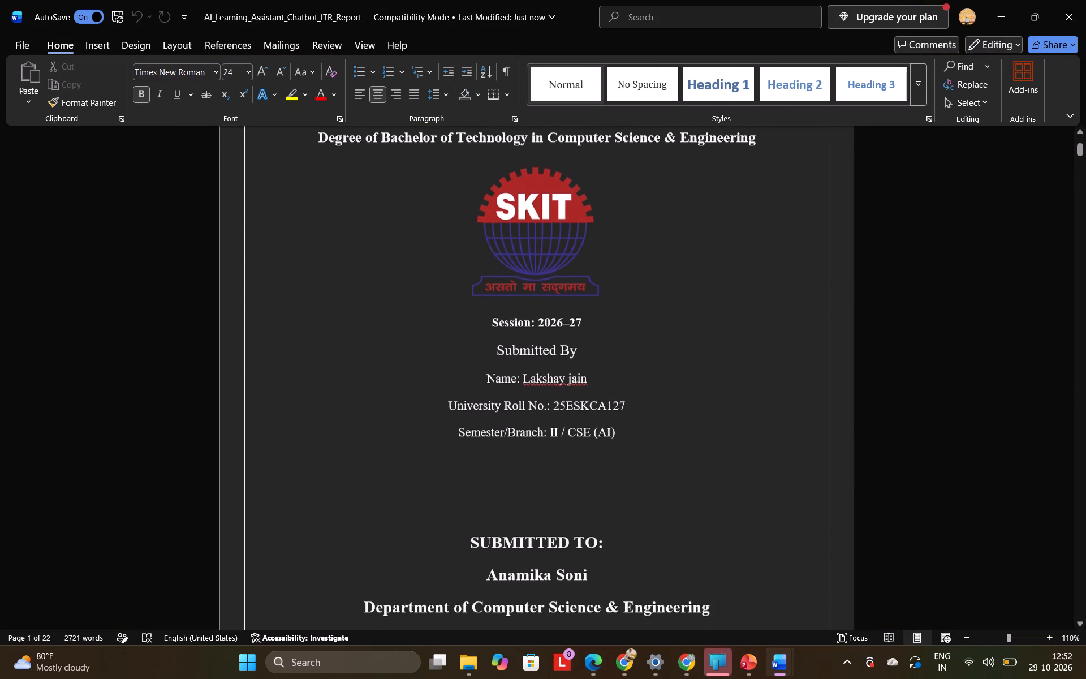
pyautogui.scroll(-5, 409, 463)
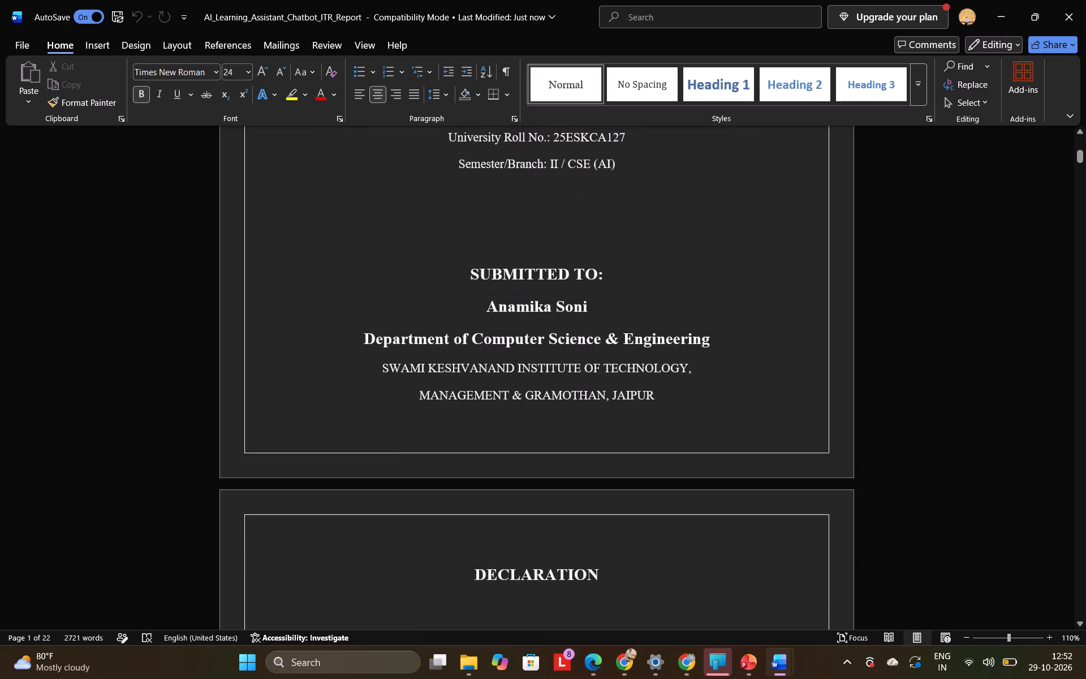
pyautogui.scroll(-3, 409, 463)
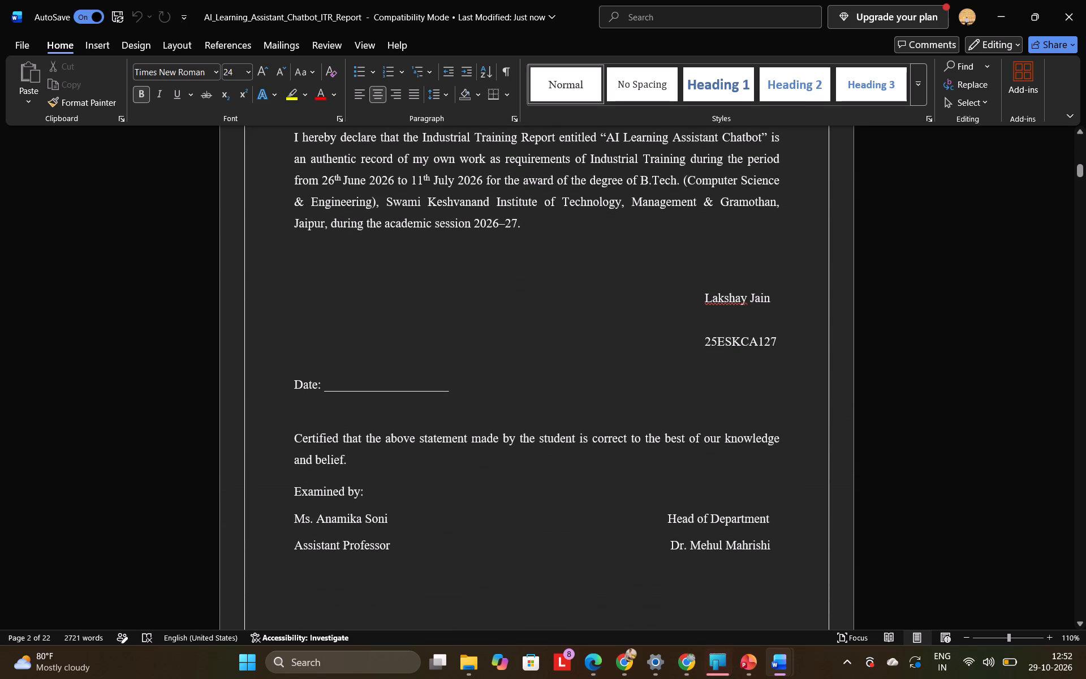
pyautogui.scroll(-5, 409, 463)
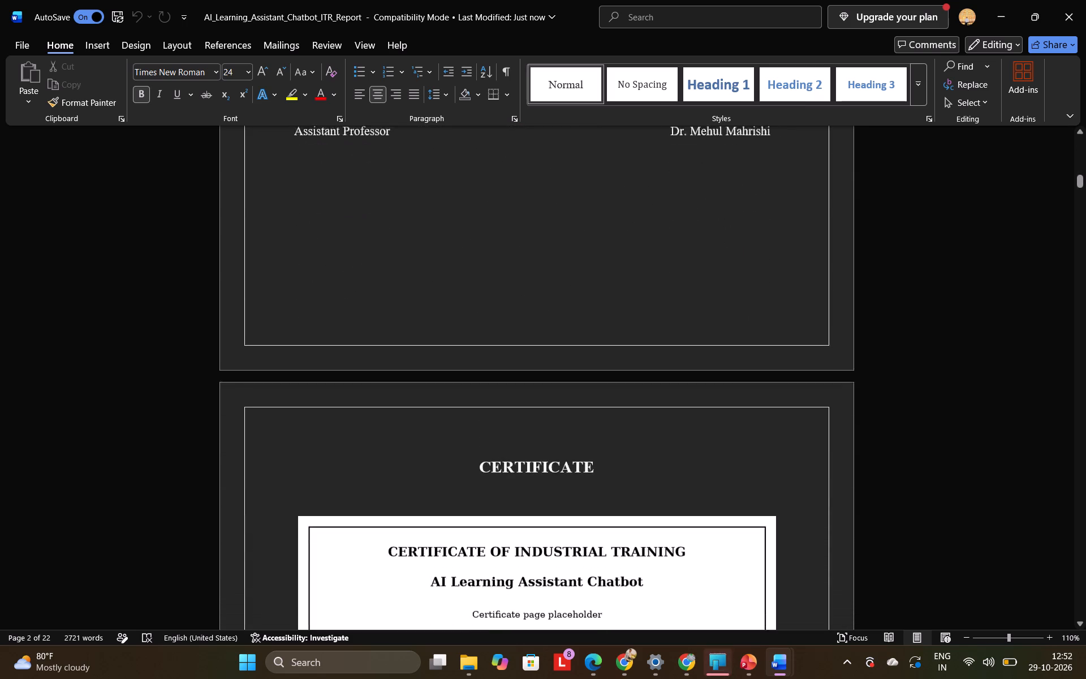
pyautogui.scroll(-7, 409, 463)
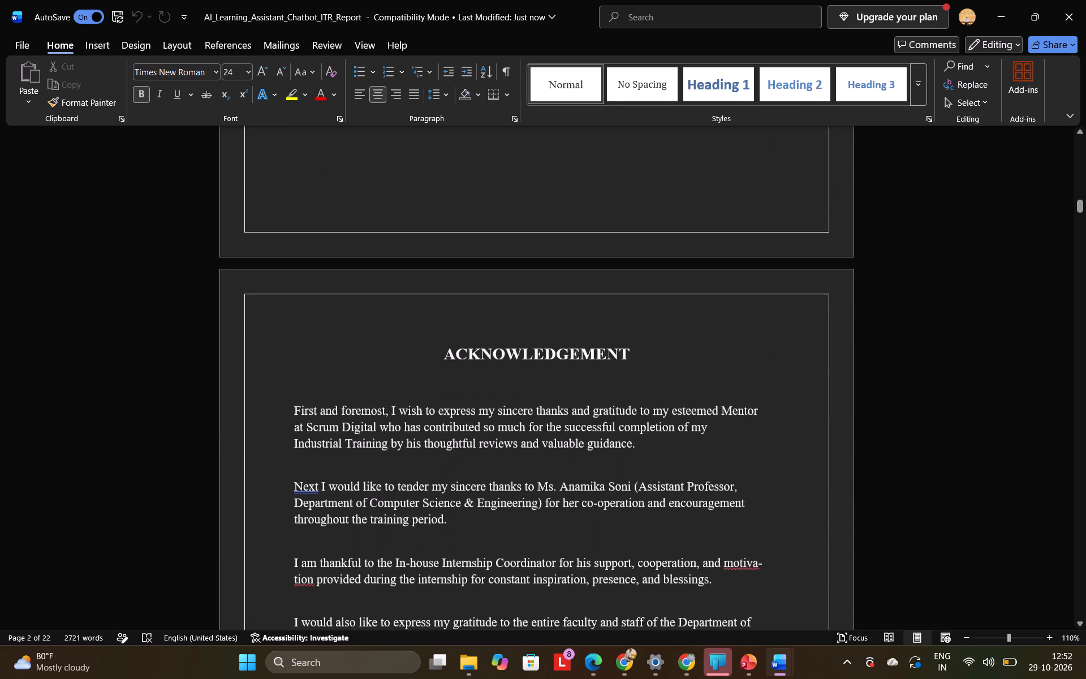
pyautogui.scroll(-2, 409, 463)
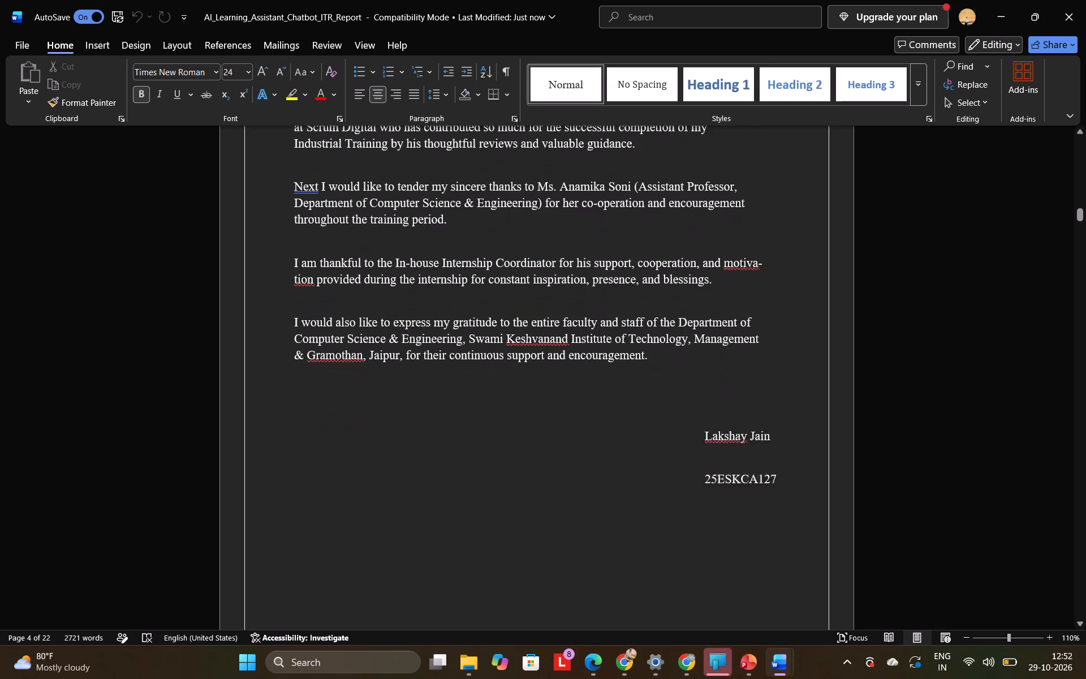
pyautogui.scroll(-6, 409, 463)
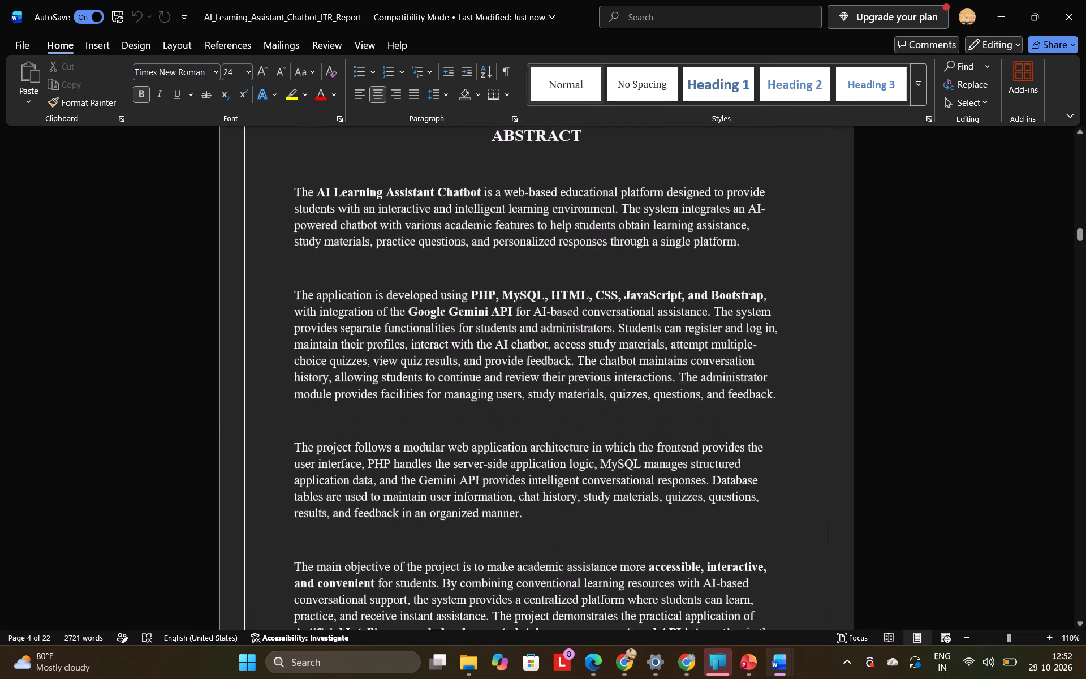
pyautogui.scroll(-5, 409, 463)
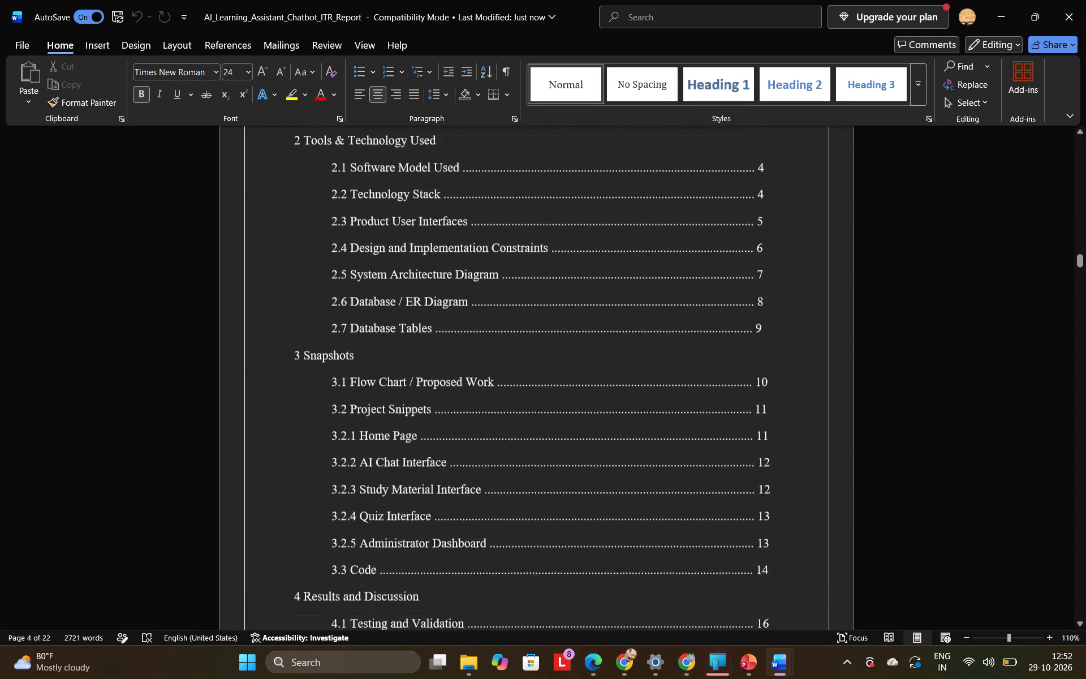
pyautogui.scroll(-5, 409, 463)
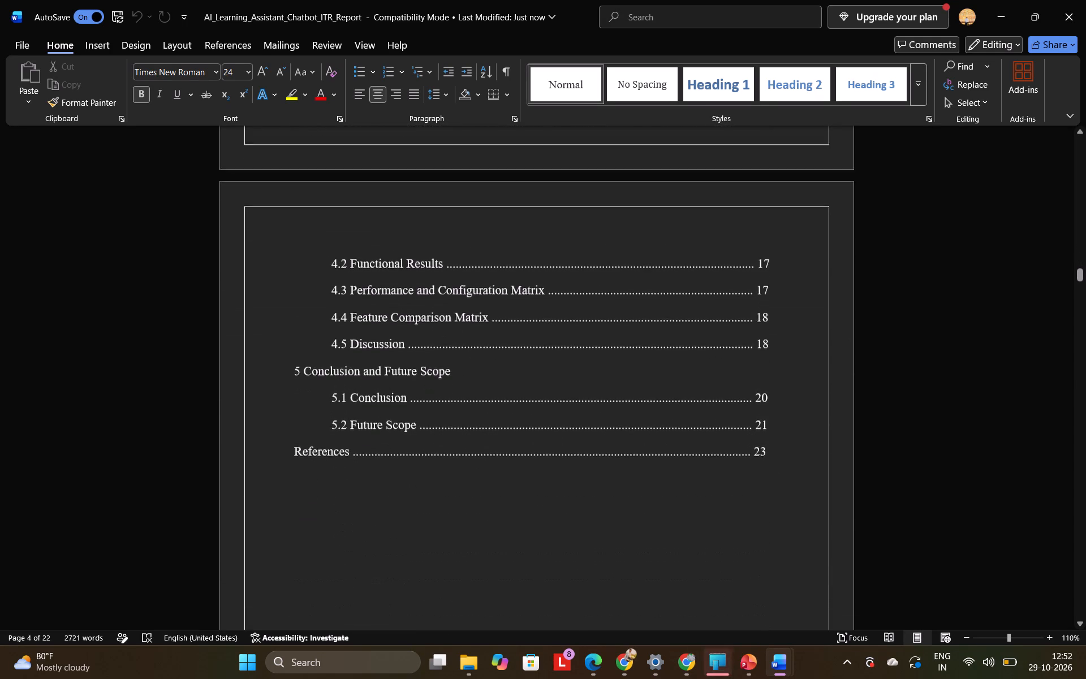
# Examine the OneDrive copy's body pages from Chapter 1 to the section 3.2 interface screenshots, and return to the cover.
pyautogui.scroll(-6, 409, 463)
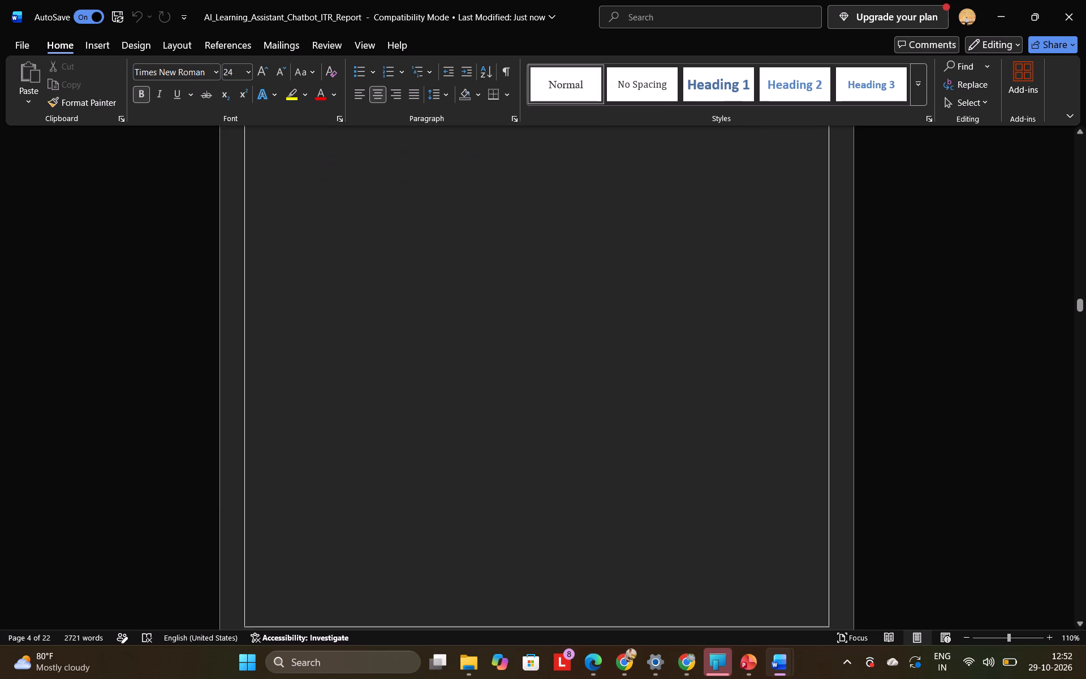
pyautogui.scroll(-8, 409, 463)
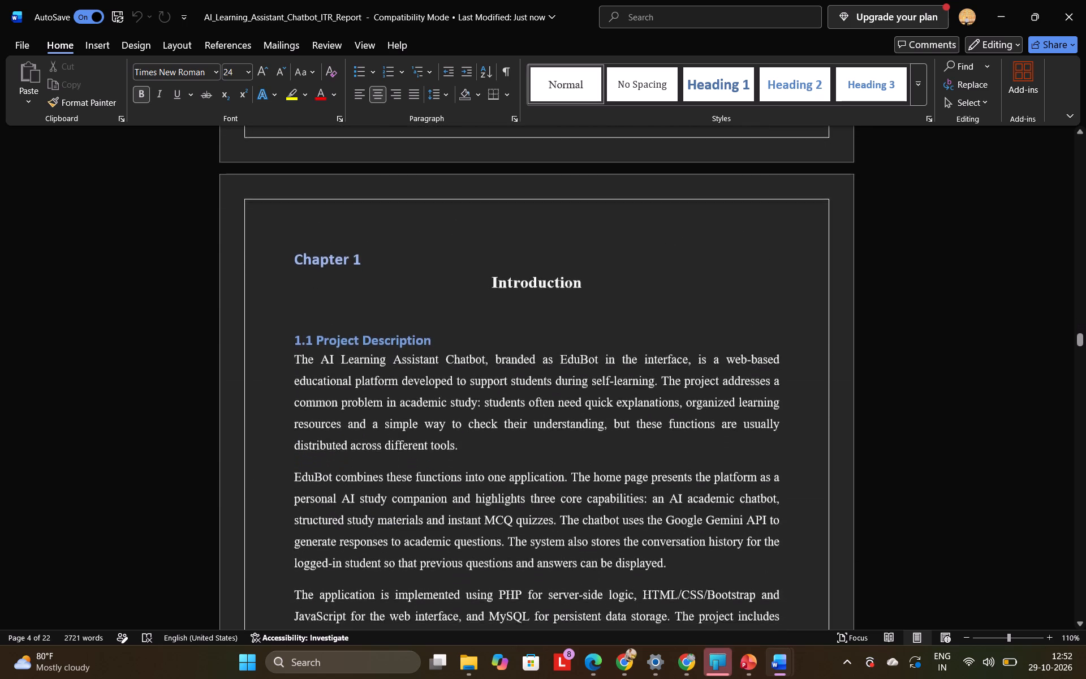
pyautogui.scroll(-9, 409, 463)
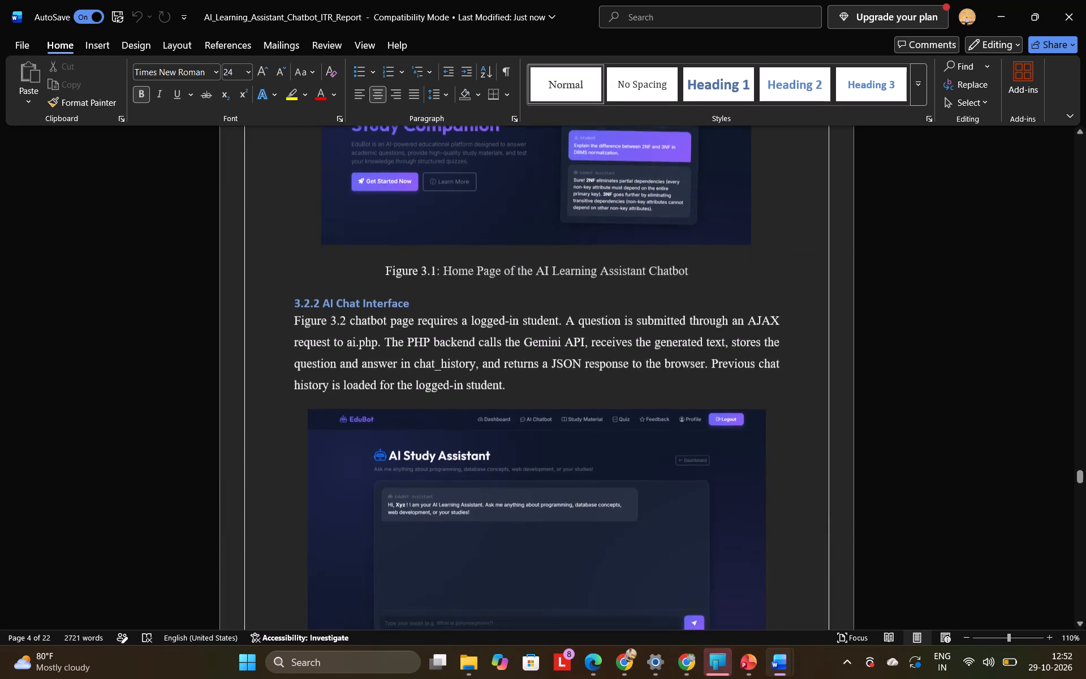
pyautogui.scroll(-7, 409, 463)
pyautogui.scroll(20, 409, 463)
pyautogui.scroll(19, 409, 463)
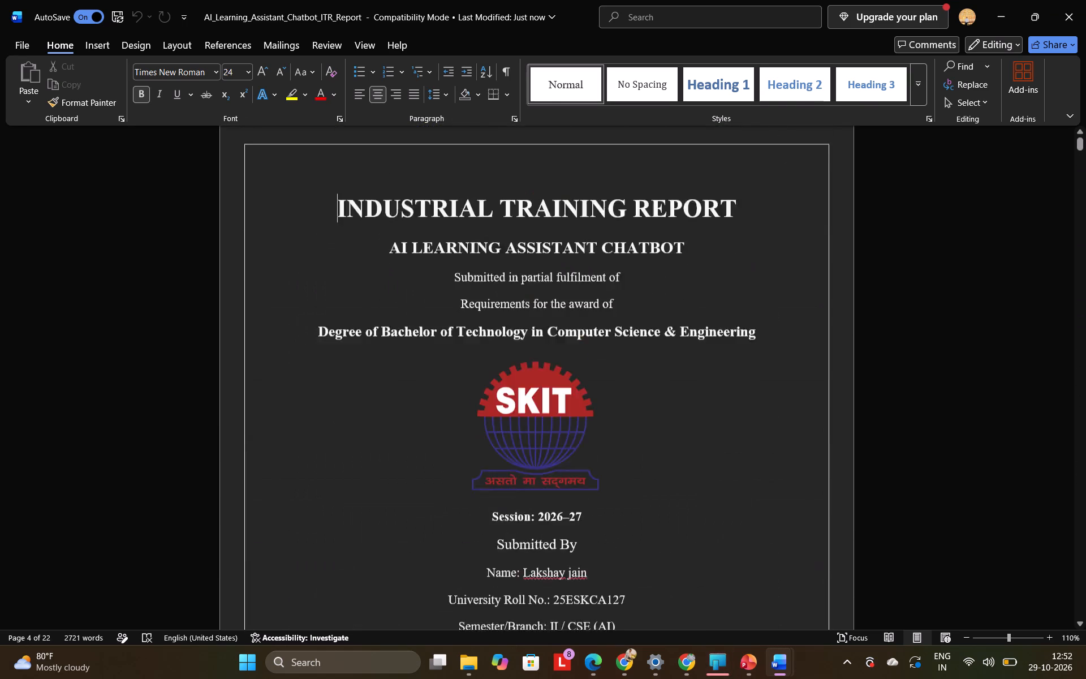
pyautogui.scroll(13, 409, 463)
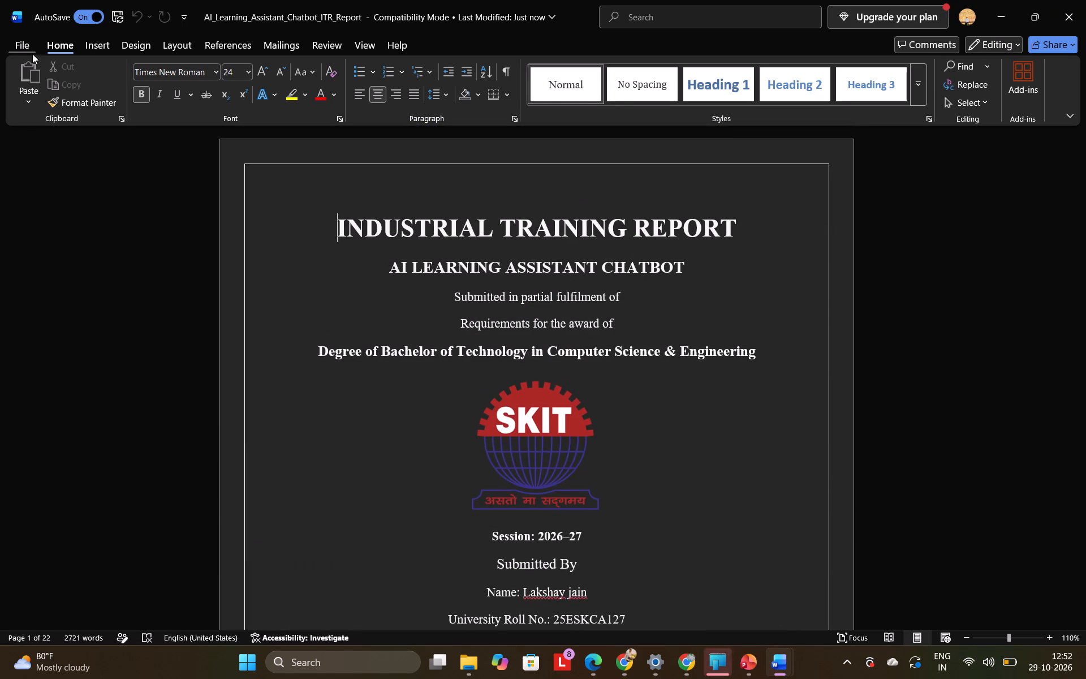
# Try to send a sharing link for the OneDrive copy of AI_Learning_Assistant_Chatbot_ITR_Report without adding a recipient.
pyautogui.click(25, 50)
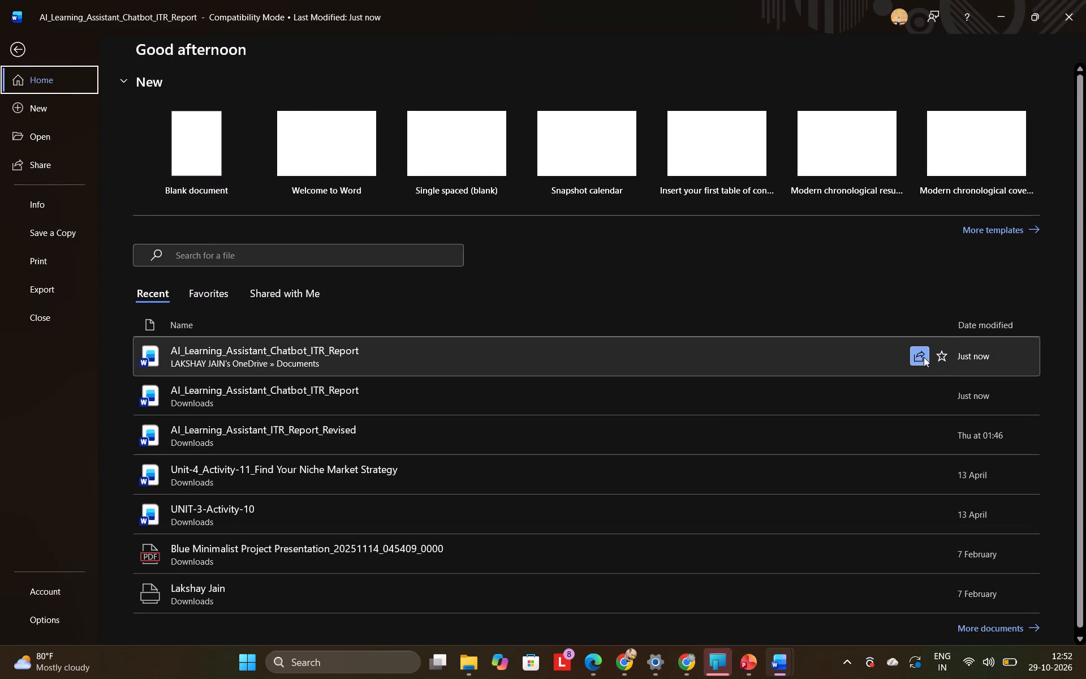
pyautogui.click(924, 357)
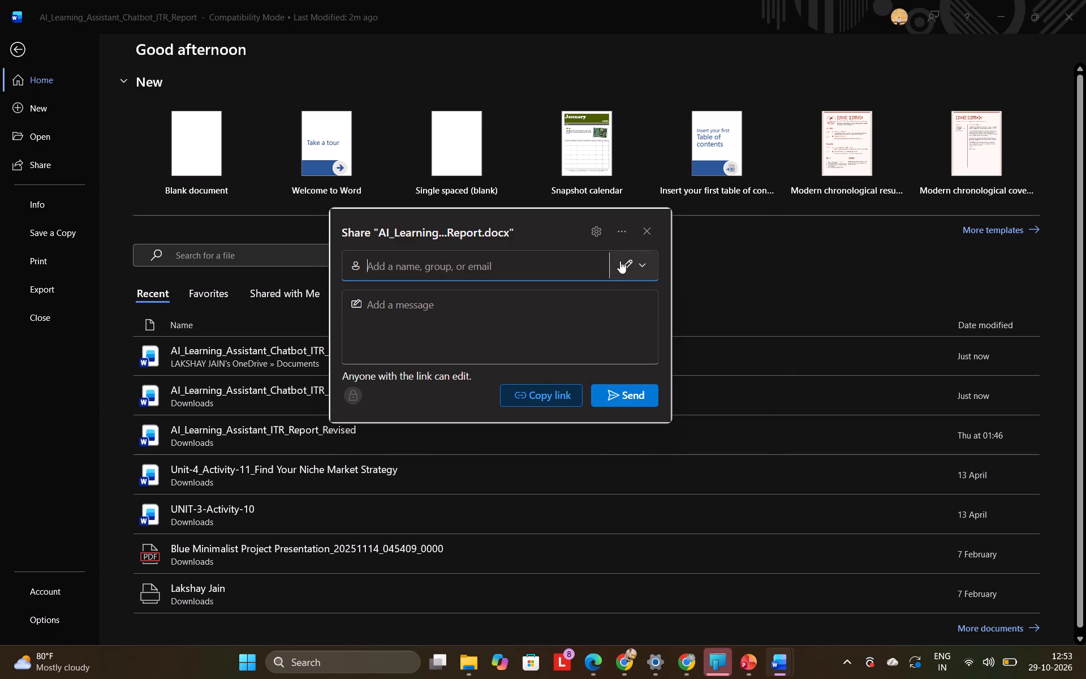
pyautogui.click(645, 231)
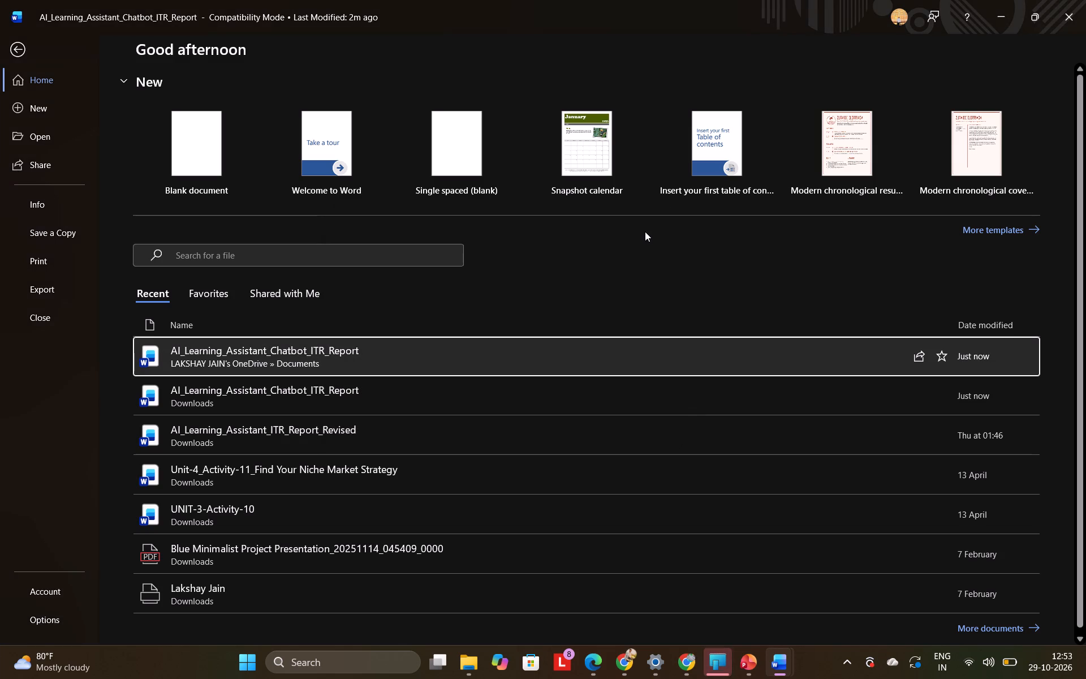
pyautogui.click(920, 351)
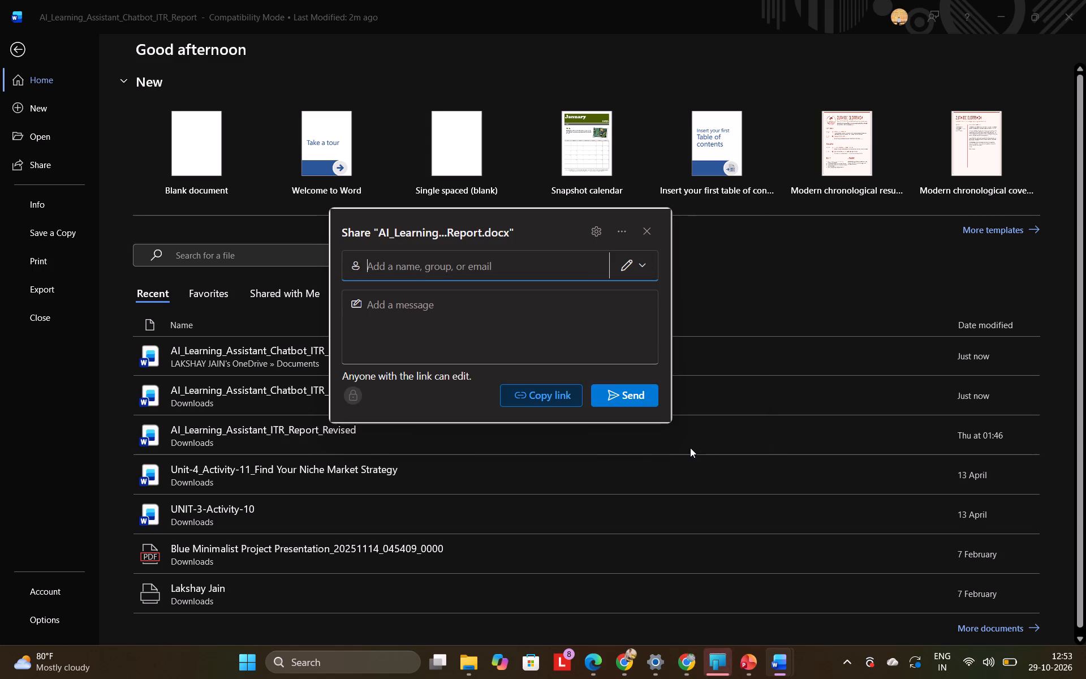
pyautogui.click(627, 398)
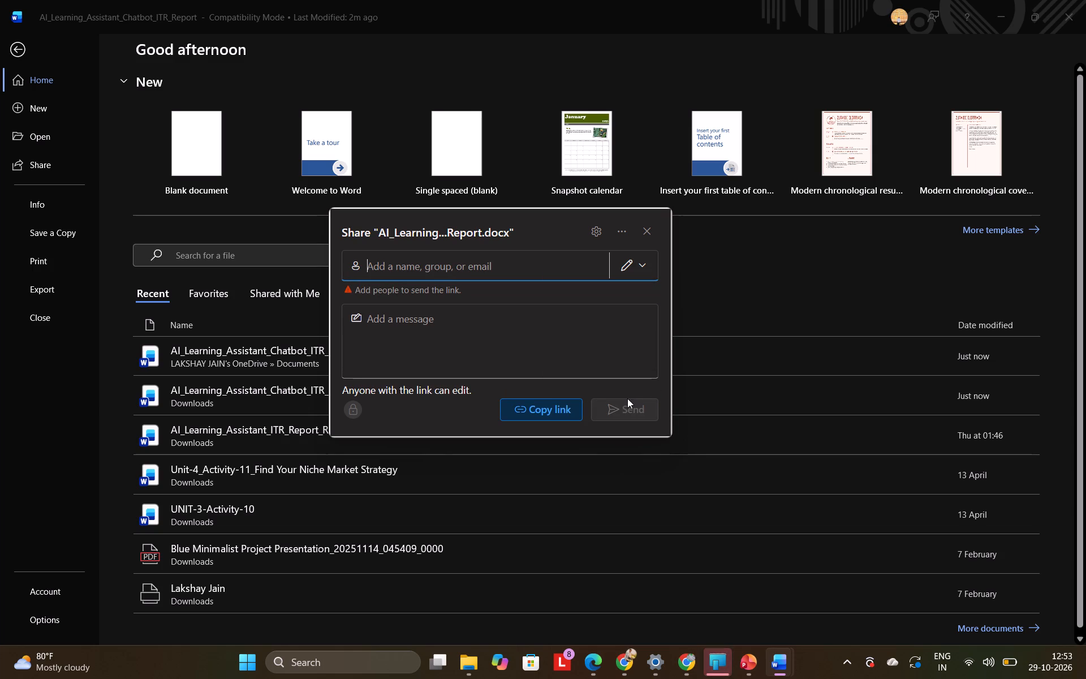
# Activate the recipient entry in the sharing invitation for the OneDrive copy of AI_Learning_Assistant_Chatbot_ITR_Report.
pyautogui.click(466, 264)
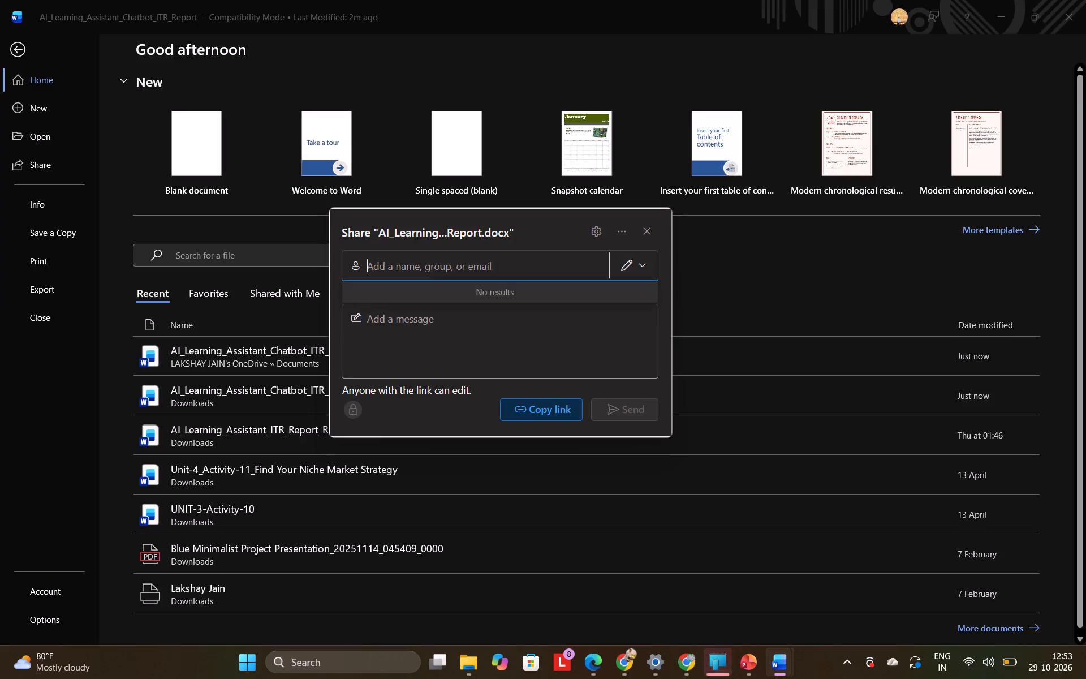
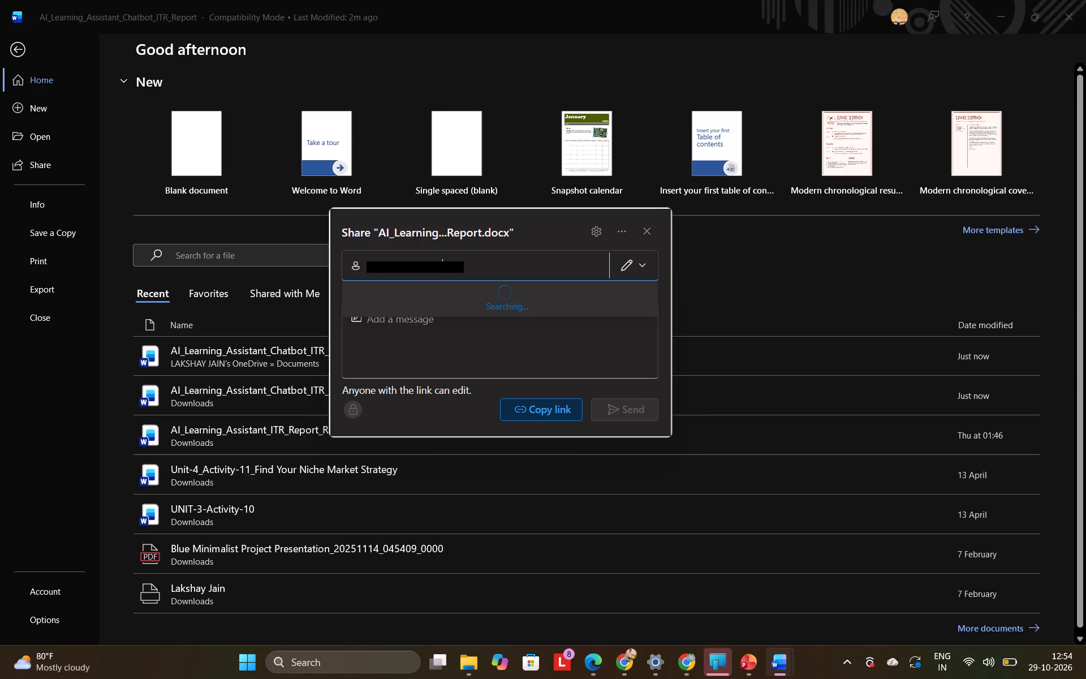
# Complete the recipient's e-mail address and add the suggested contact as a recipient of the AI_Learning_Assistant_Chatbot_ITR_Report sharing link.
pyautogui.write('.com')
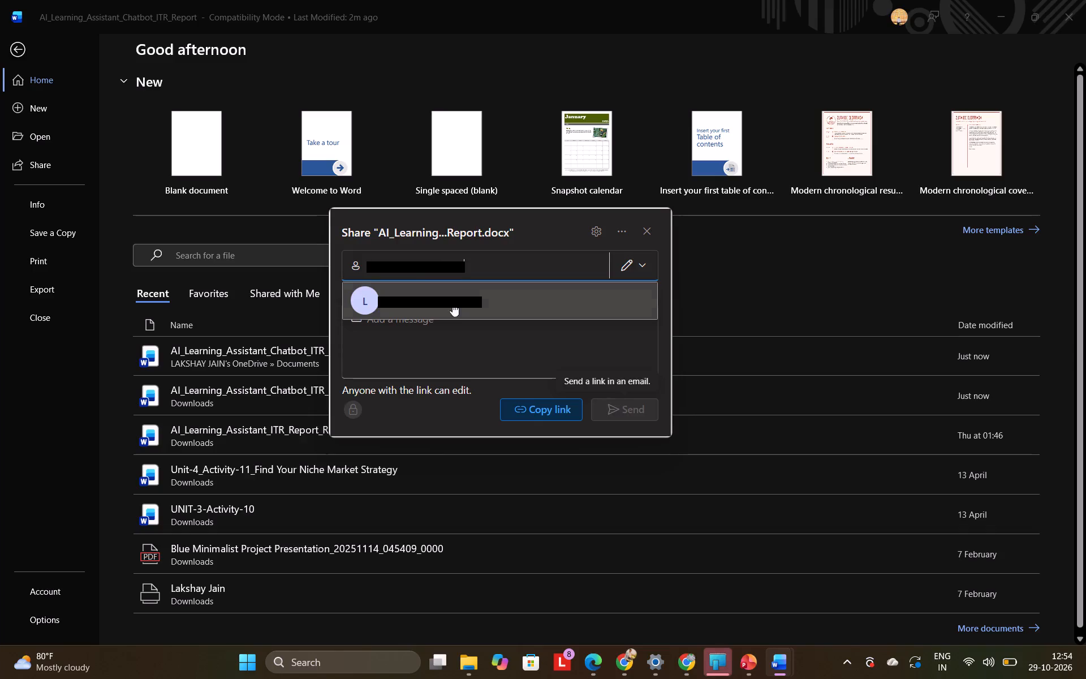
pyautogui.click(436, 292)
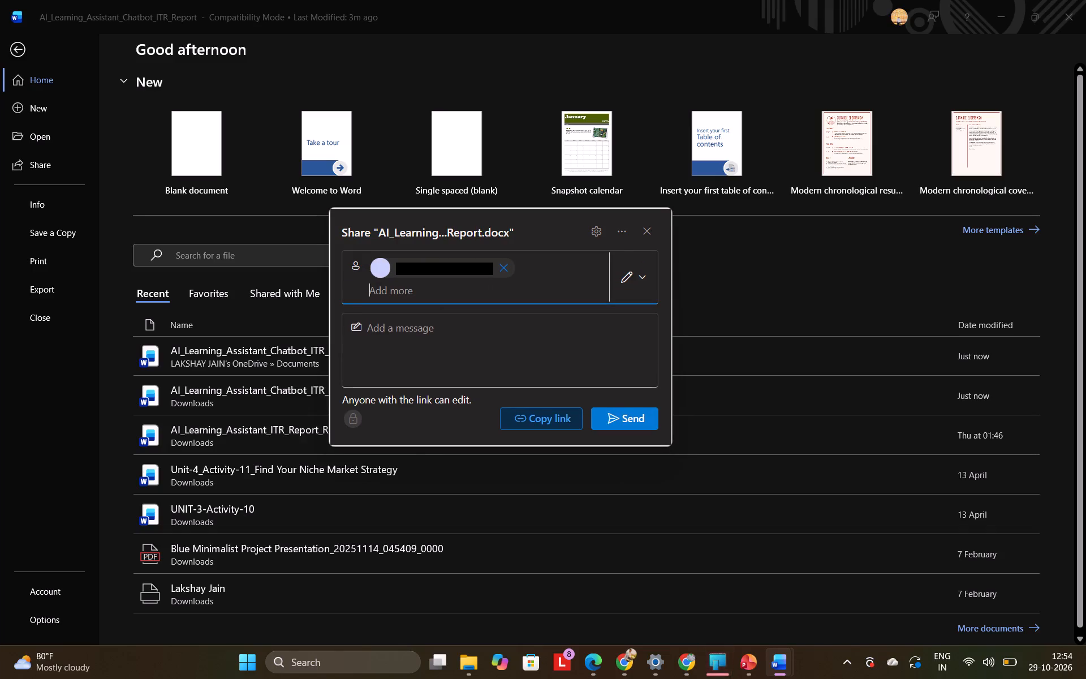
# Send the editable sharing link for the OneDrive copy of AI_Learning_Assistant_Chatbot_ITR_Report to the added recipient.
pyautogui.click(611, 412)
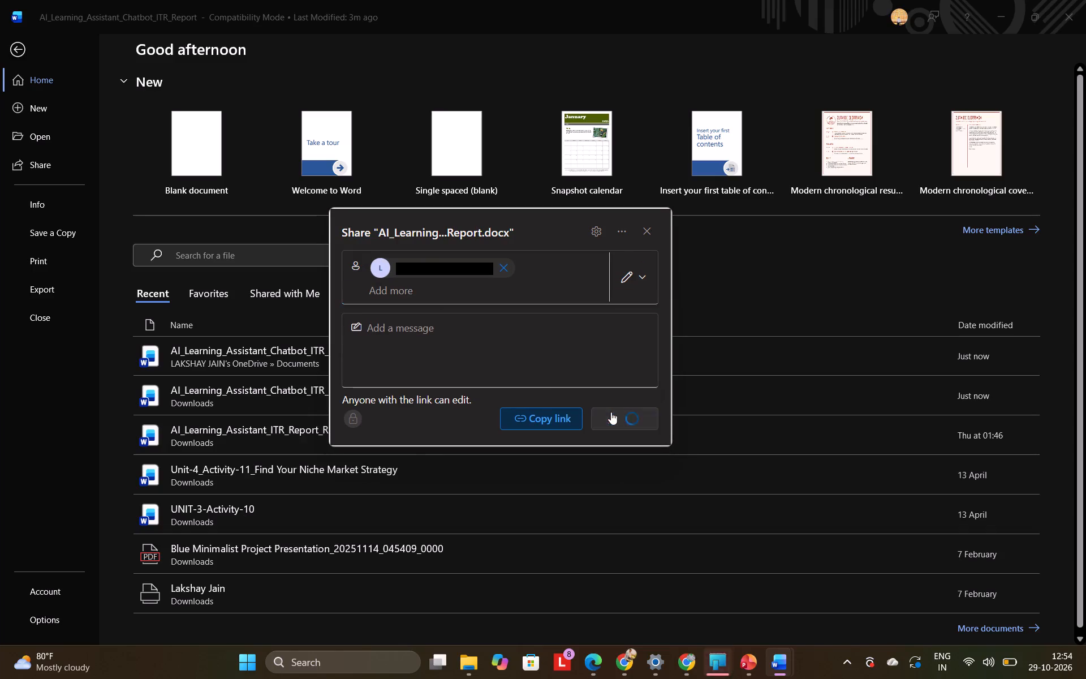
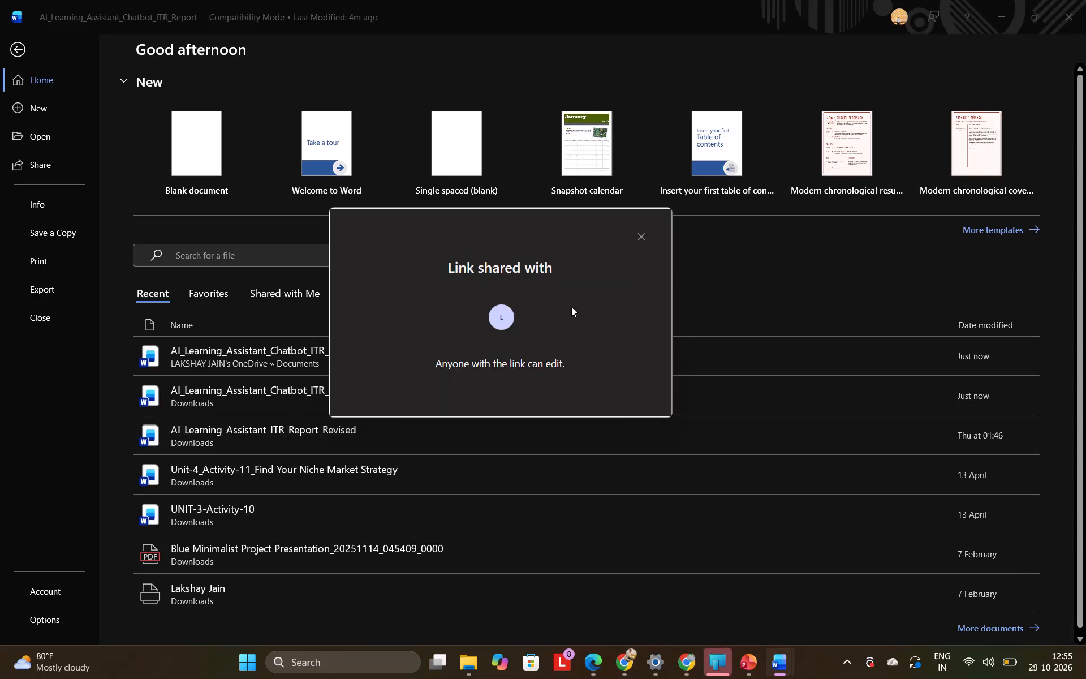
# Open the OneDrive Documents copy of AI_Learning_Assistant_Chatbot_ITR_Report from the recent files.
pyautogui.click(639, 230)
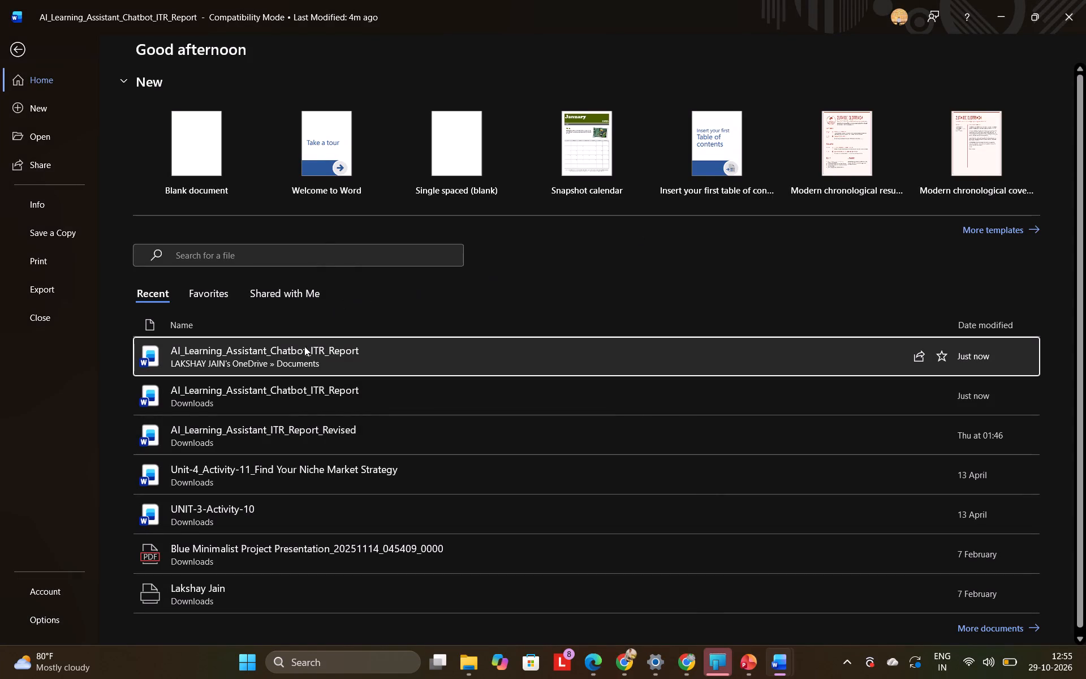
pyautogui.click(281, 358)
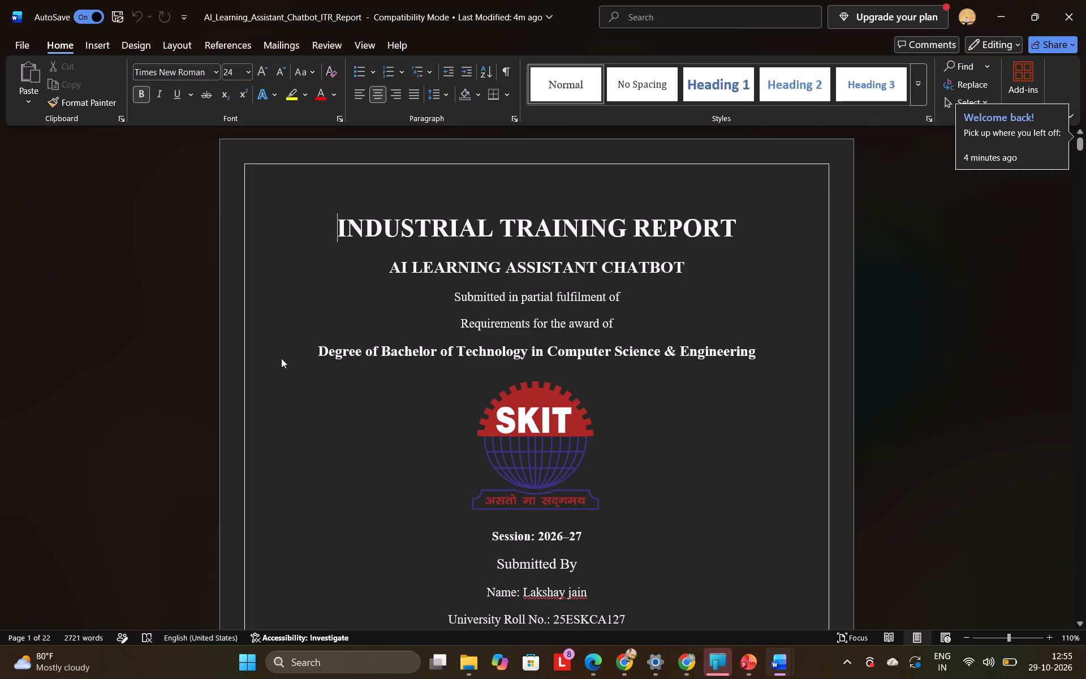
pyautogui.click(920, 237)
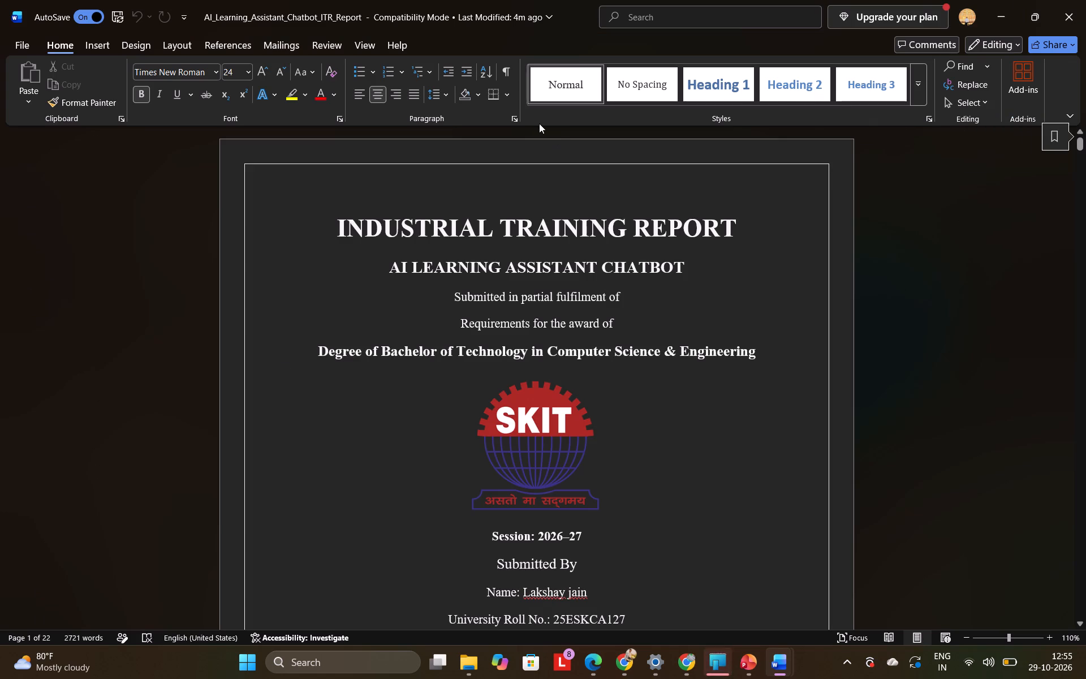
# Check the file name and storage location of the opened report, then minimize its window.
pyautogui.click(548, 17)
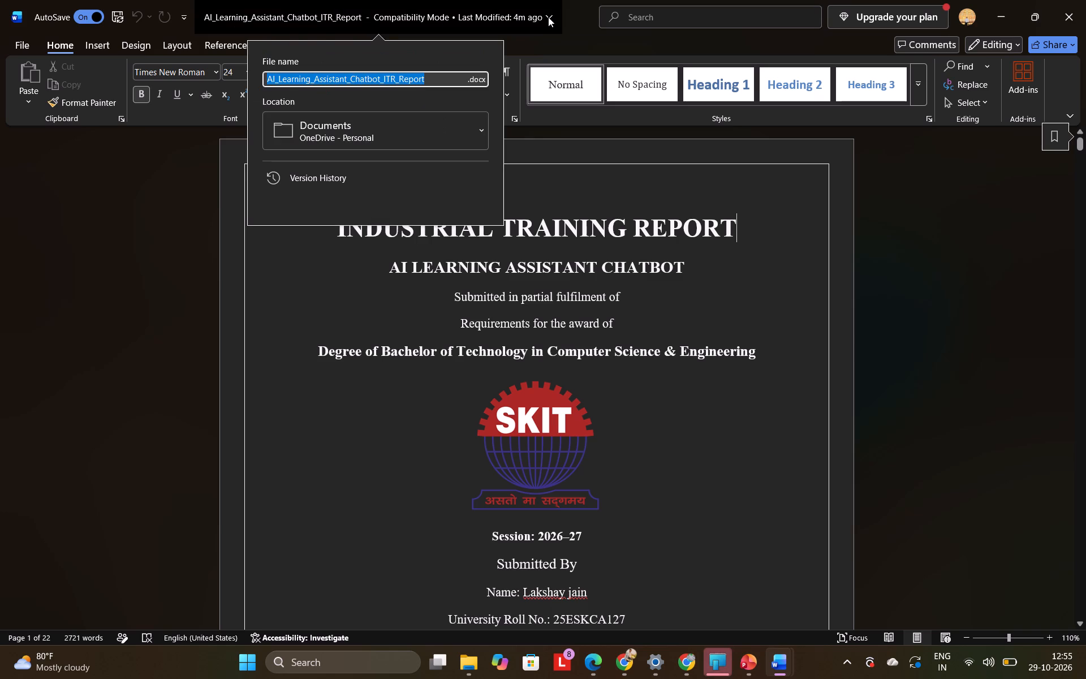
pyautogui.click(548, 17)
pyautogui.click(28, 245)
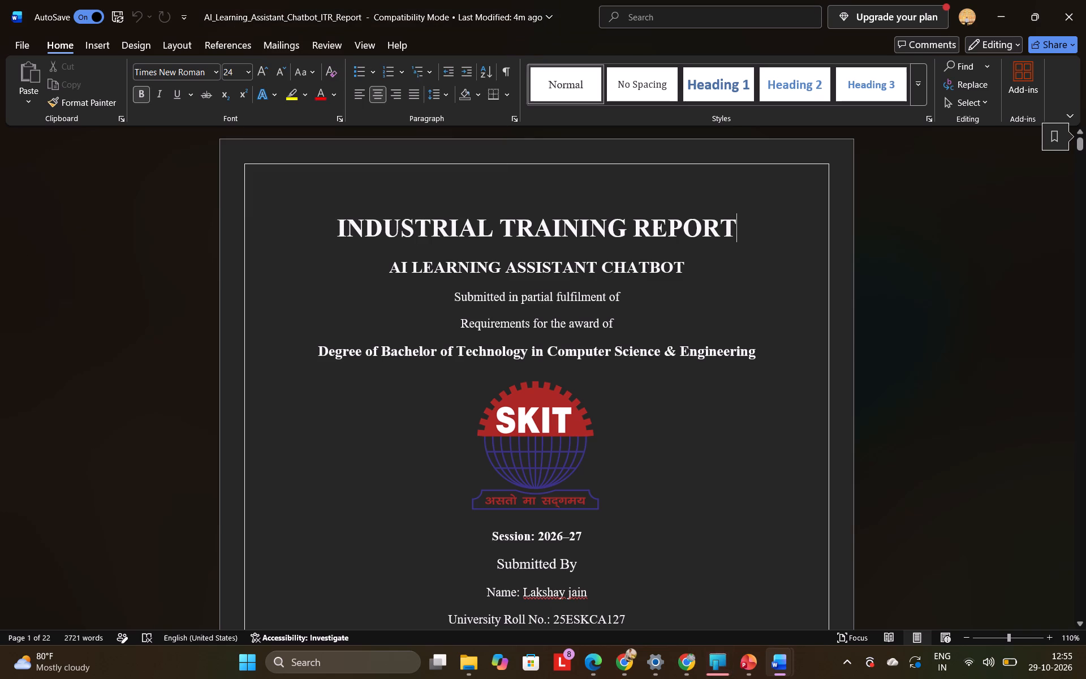
pyautogui.click(1014, 13)
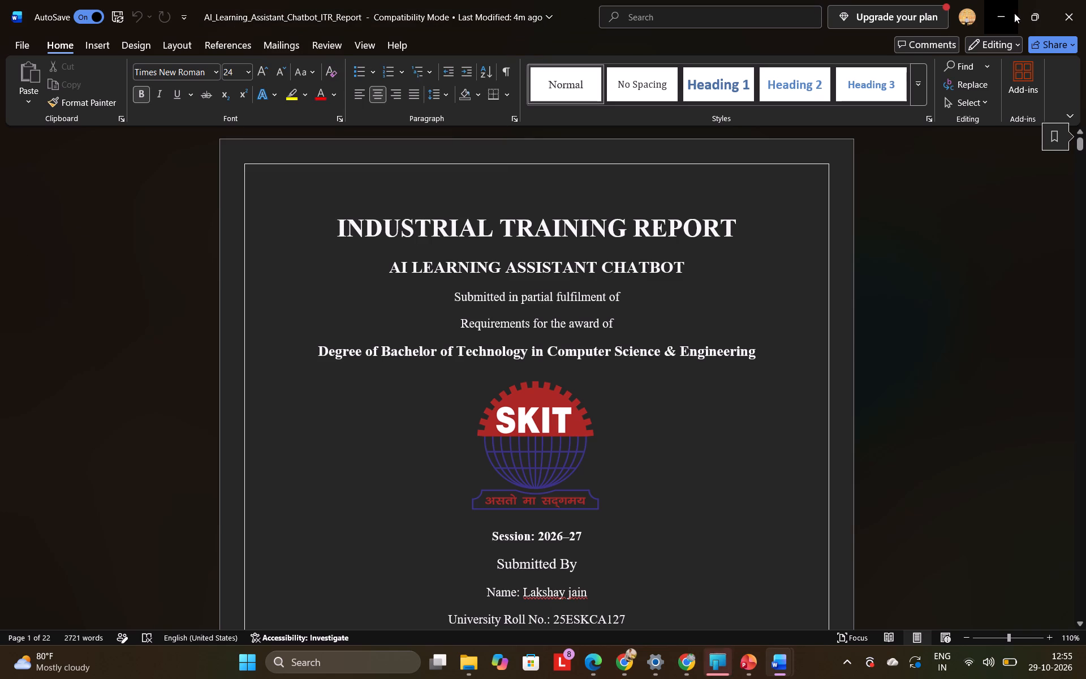
pyautogui.click(1003, 12)
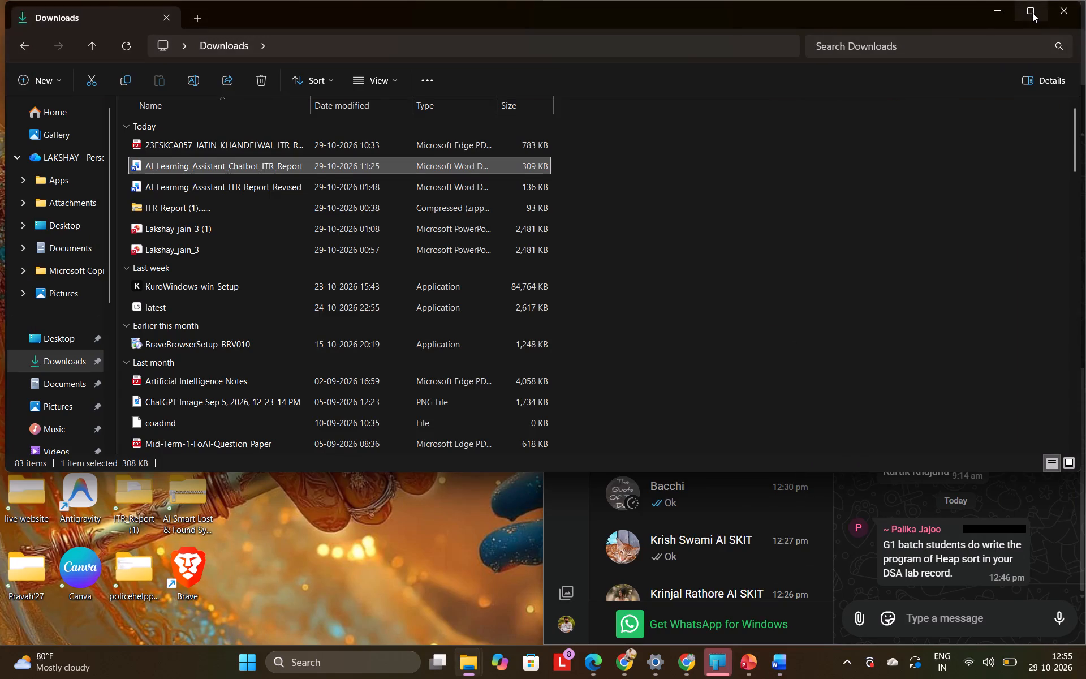
# In File Explorer, find AI_Learning_Assistant_Chatbot_ITR_Report in the personal OneDrive's Documents folder, open it to check it, and minimize it.
pyautogui.click(1032, 12)
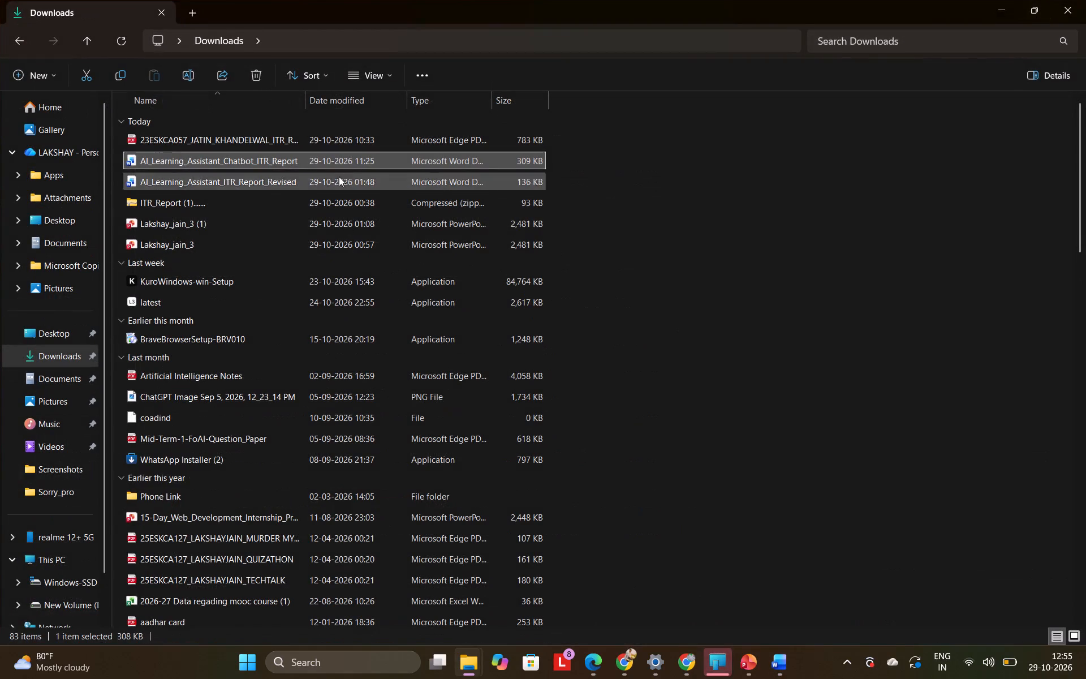
pyautogui.click(66, 157)
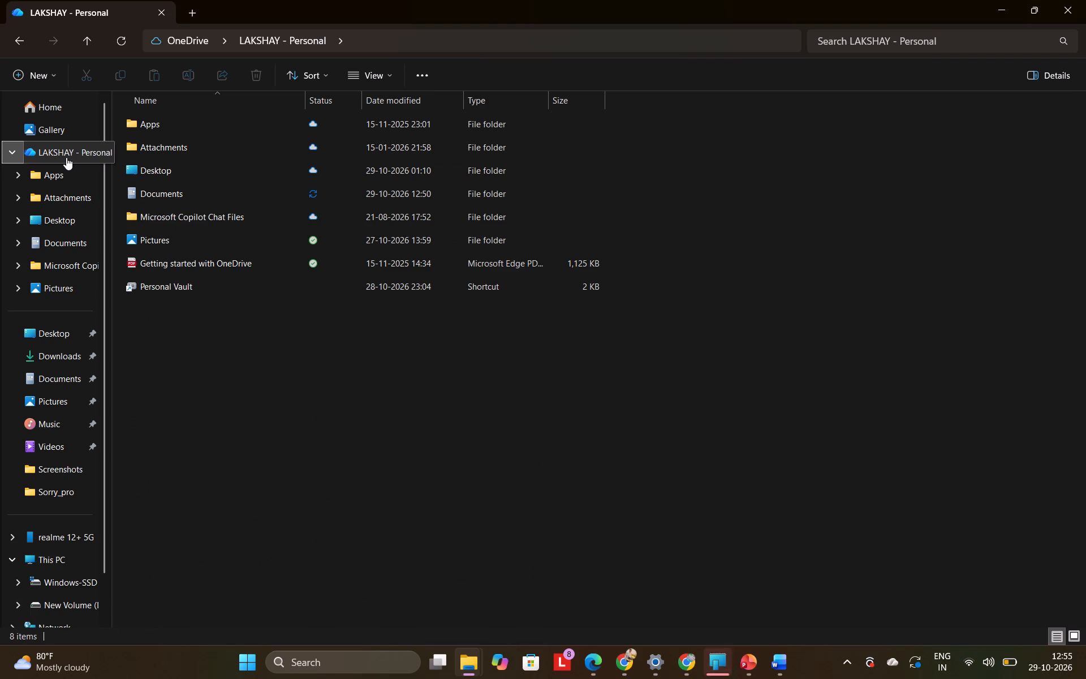
pyautogui.doubleClick(163, 187)
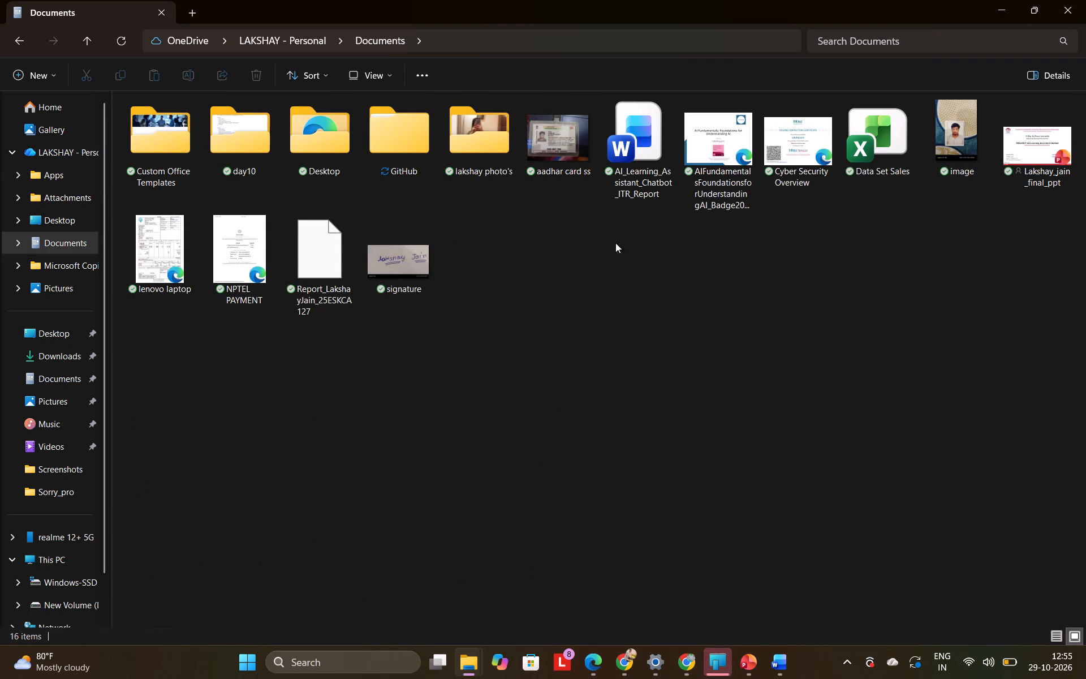
pyautogui.click(633, 153)
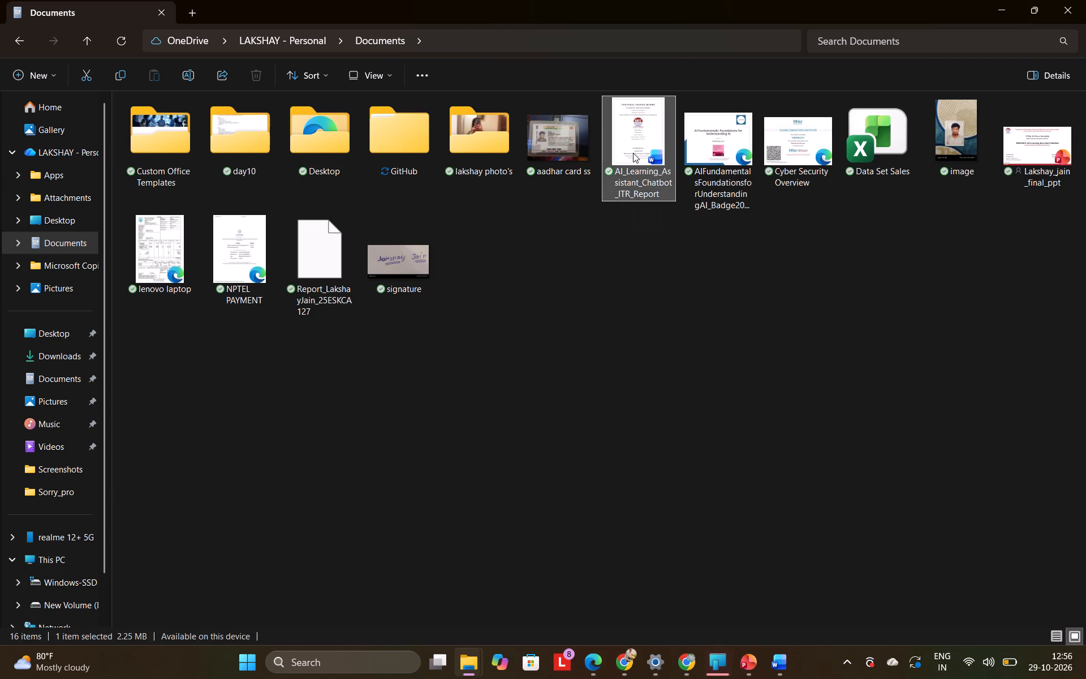
pyautogui.doubleClick(633, 153)
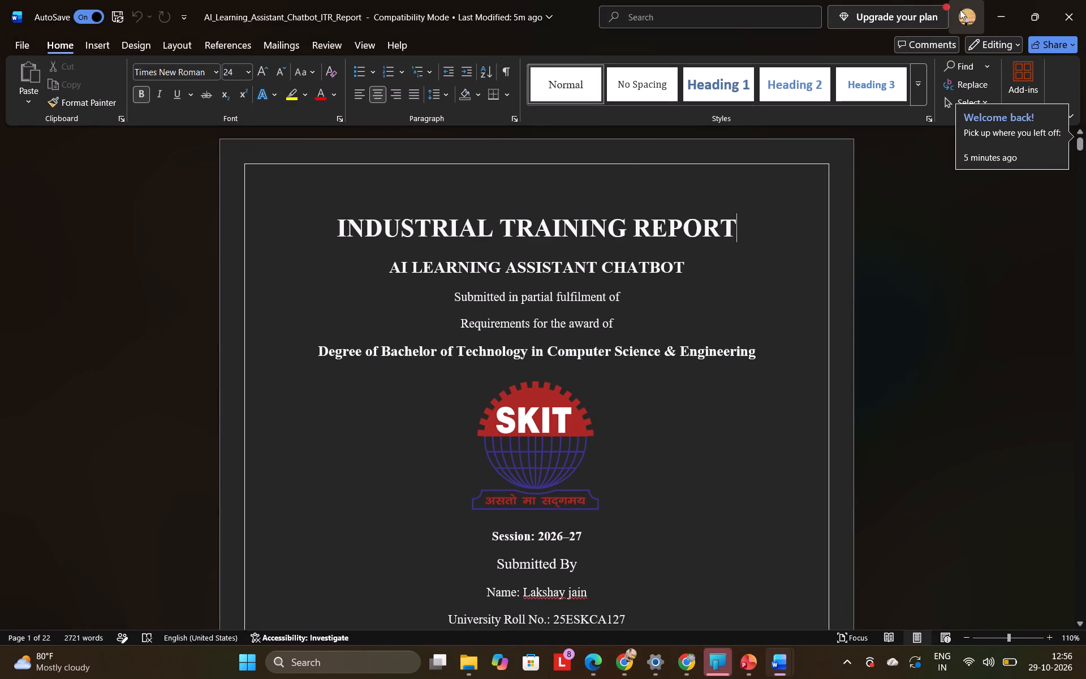
pyautogui.click(999, 23)
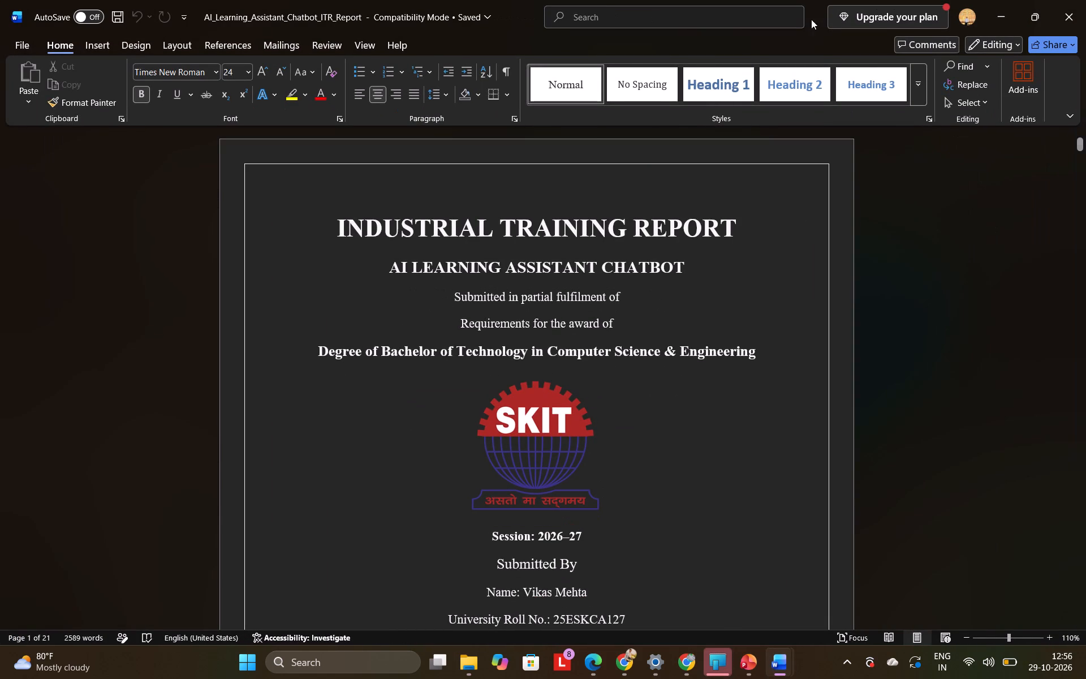
# Minimize the report window and bring up the available file actions for AI_Learning_Assistant_Chatbot_ITR_Report in the OneDrive Documents folder.
pyautogui.click(1008, 15)
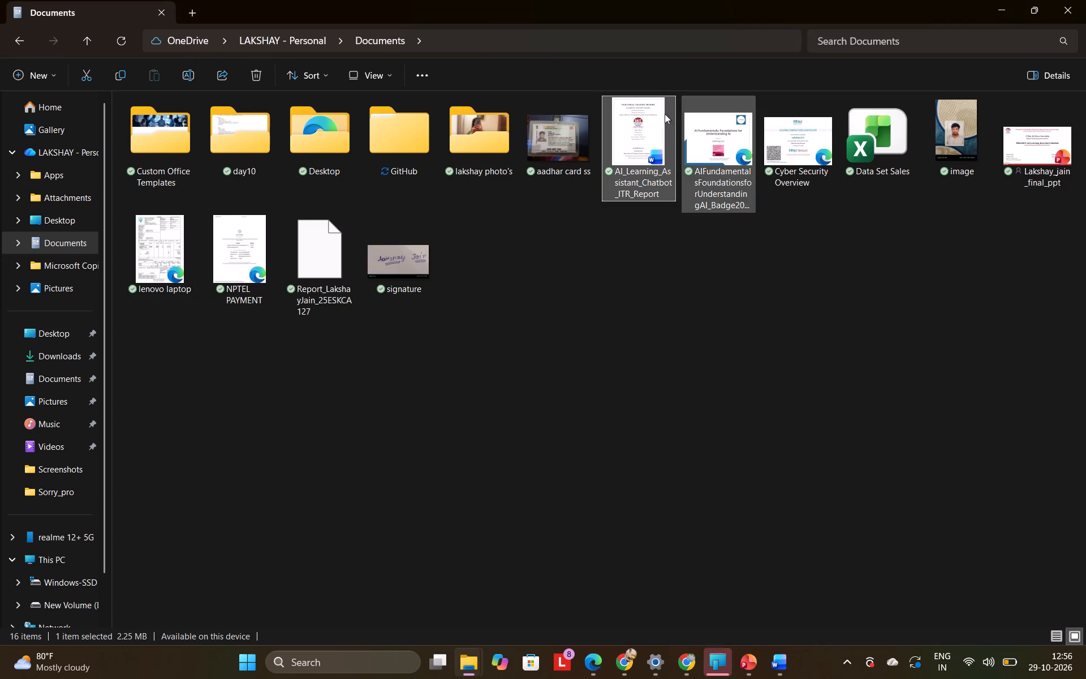
pyautogui.rightClick(626, 128)
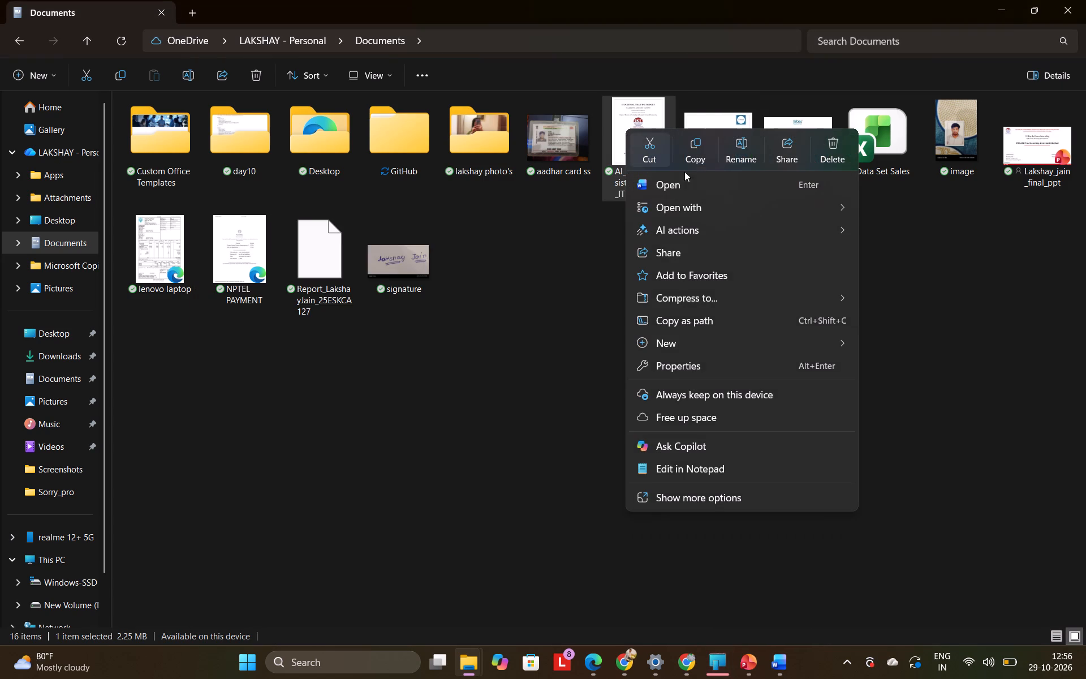
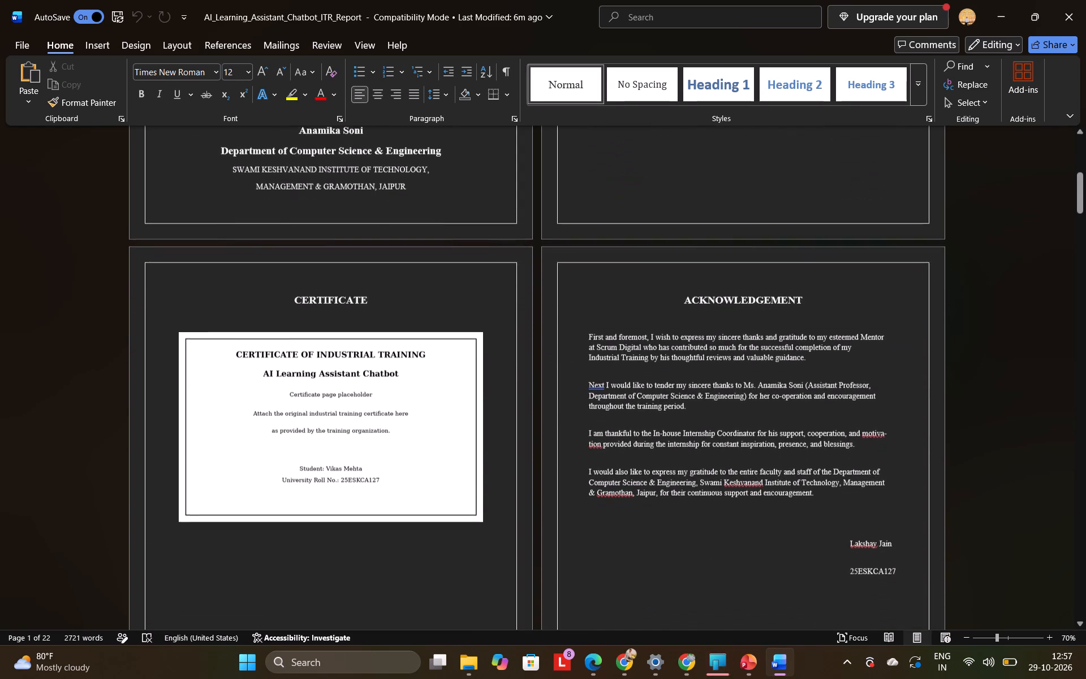
pyautogui.scroll(-2, 632, 368)
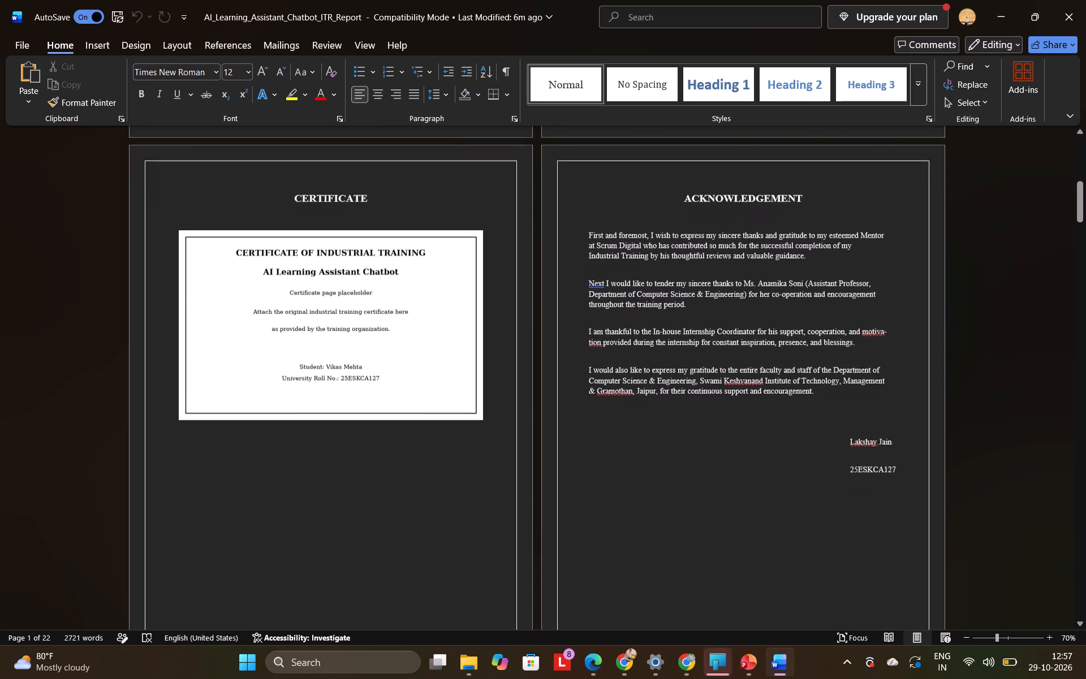
pyautogui.scroll(-3, 632, 368)
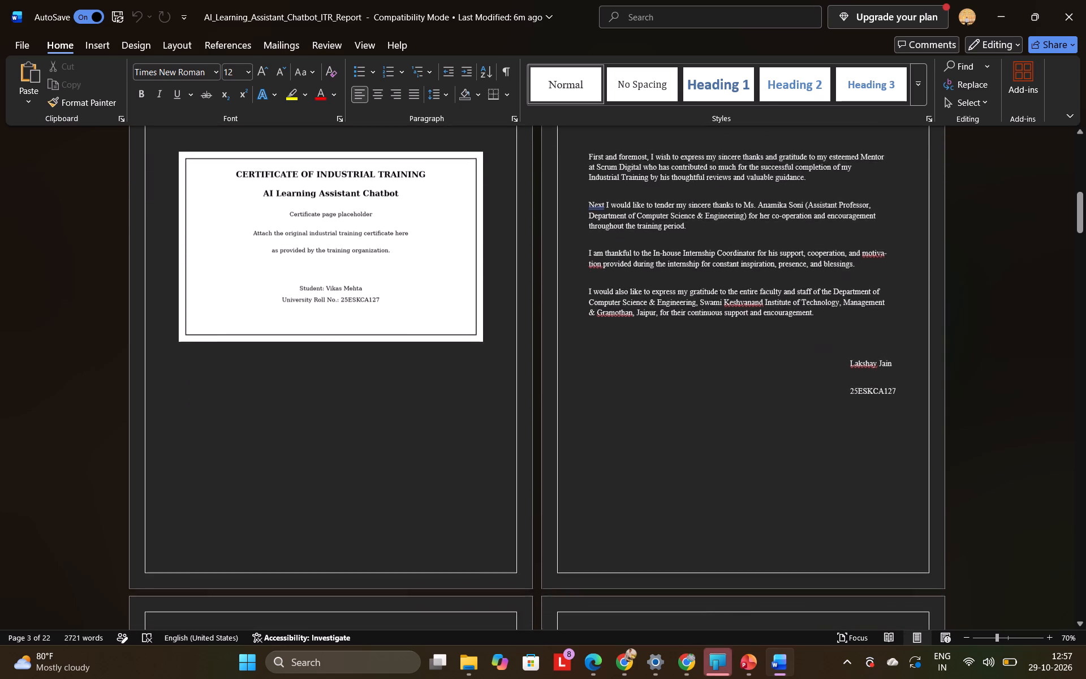
pyautogui.scroll(-4, 632, 368)
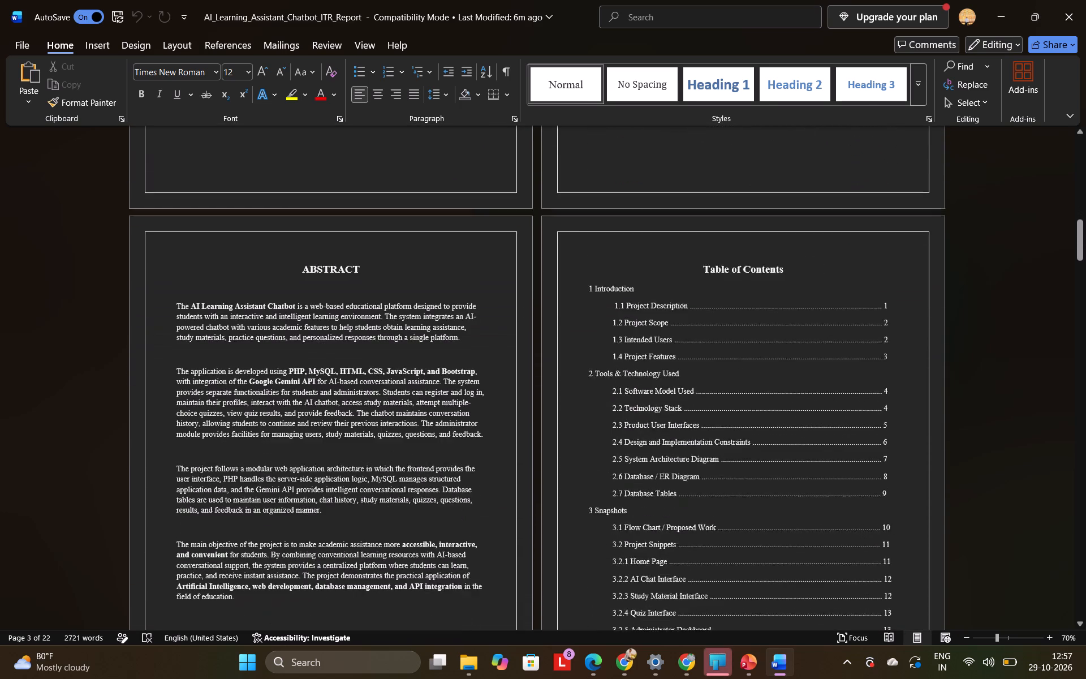
pyautogui.scroll(-3, 632, 368)
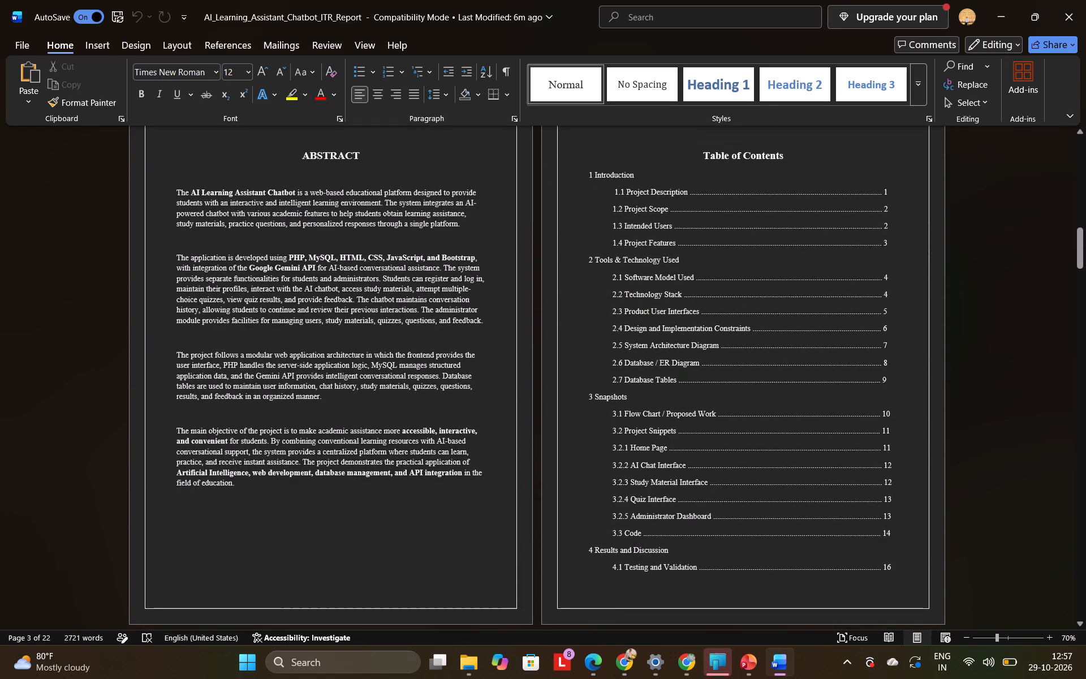
pyautogui.scroll(-2, 632, 368)
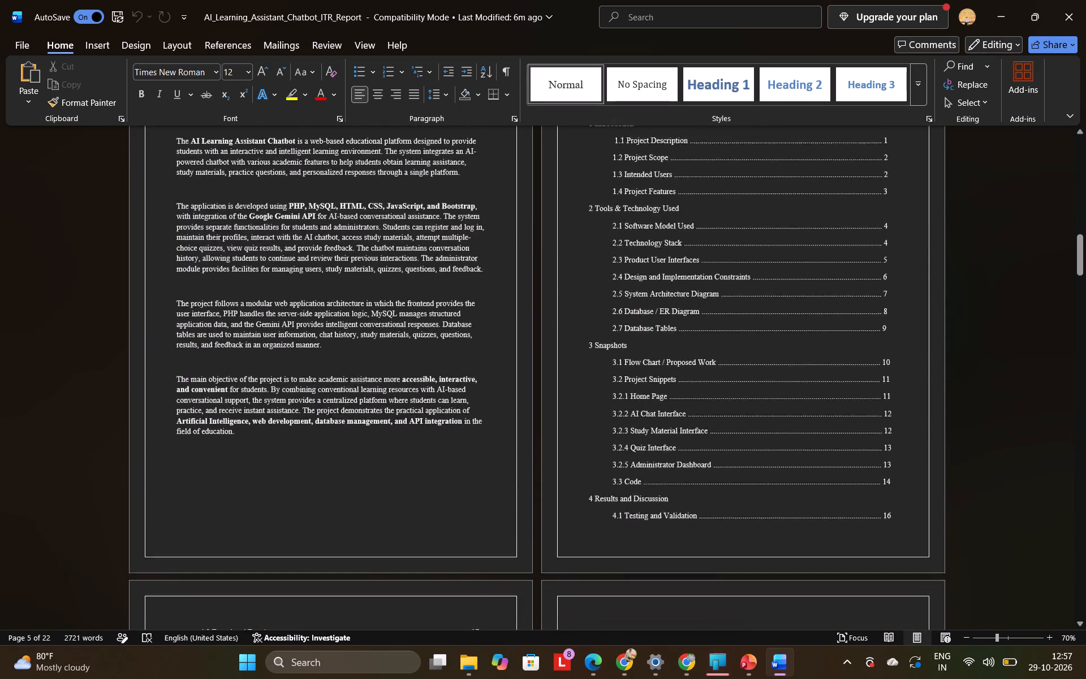
pyautogui.scroll(-8, 632, 368)
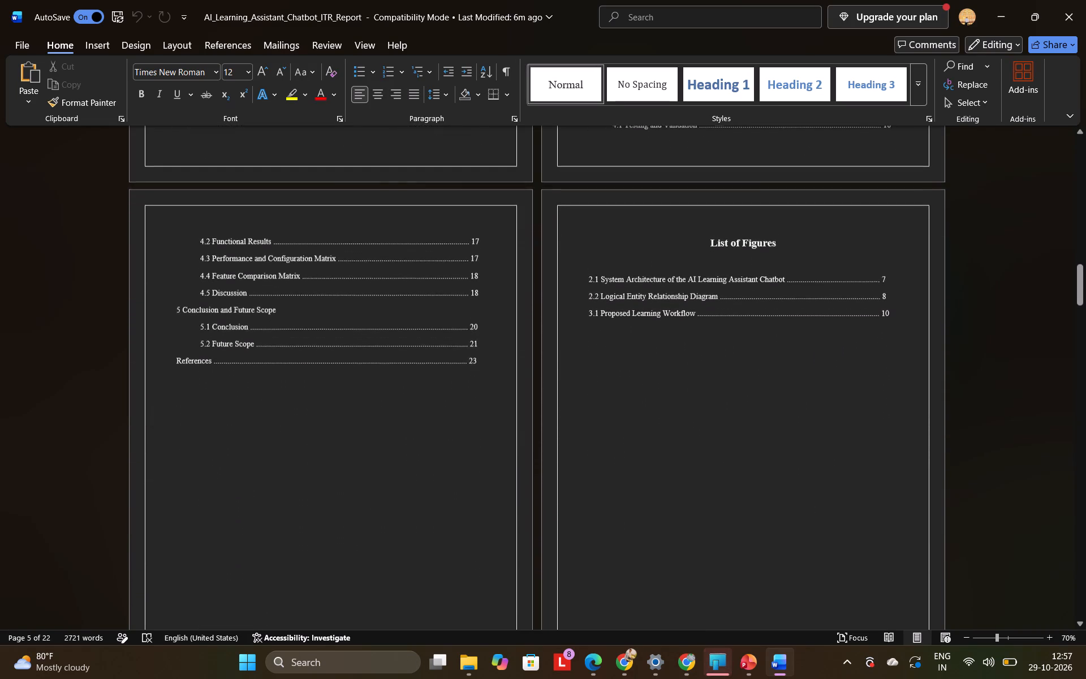
pyautogui.scroll(-8, 632, 368)
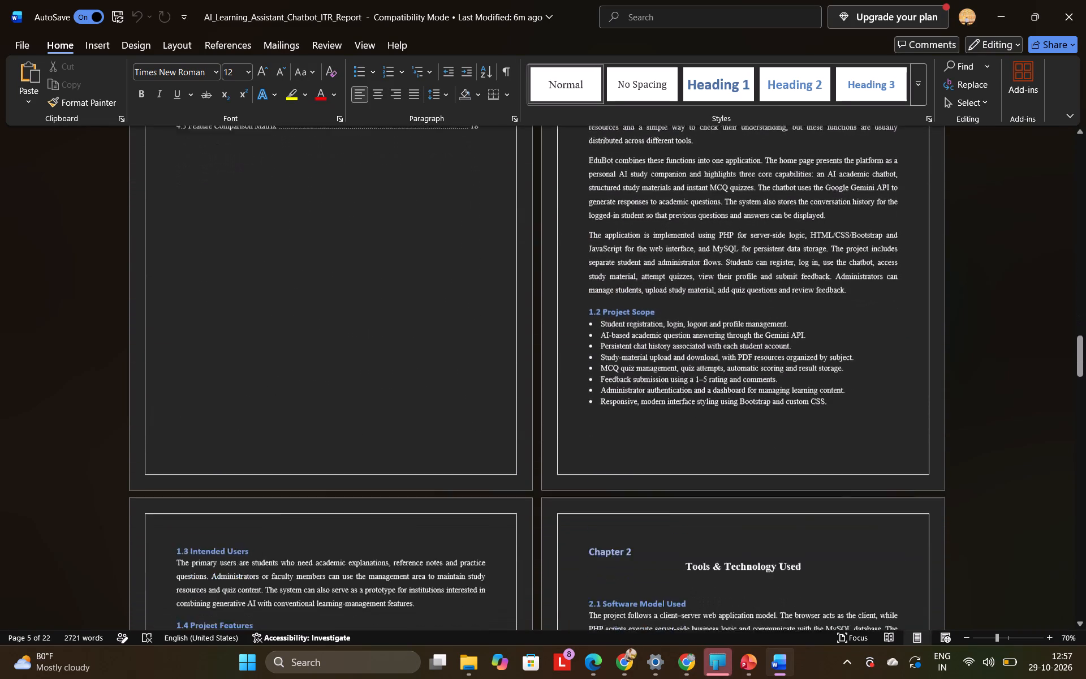
pyautogui.scroll(-2, 632, 368)
pyautogui.scroll(-20, 632, 368)
pyautogui.scroll(-20, 632, 368)
pyautogui.scroll(-20, 632, 368)
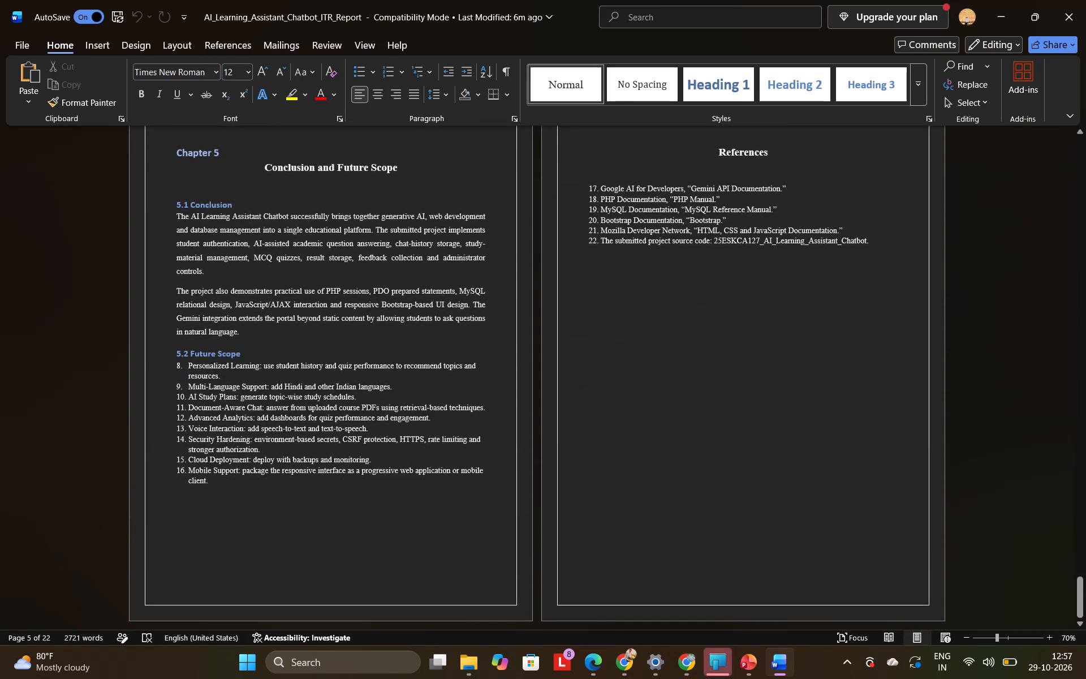
pyautogui.scroll(13, 632, 368)
pyautogui.scroll(16, 632, 368)
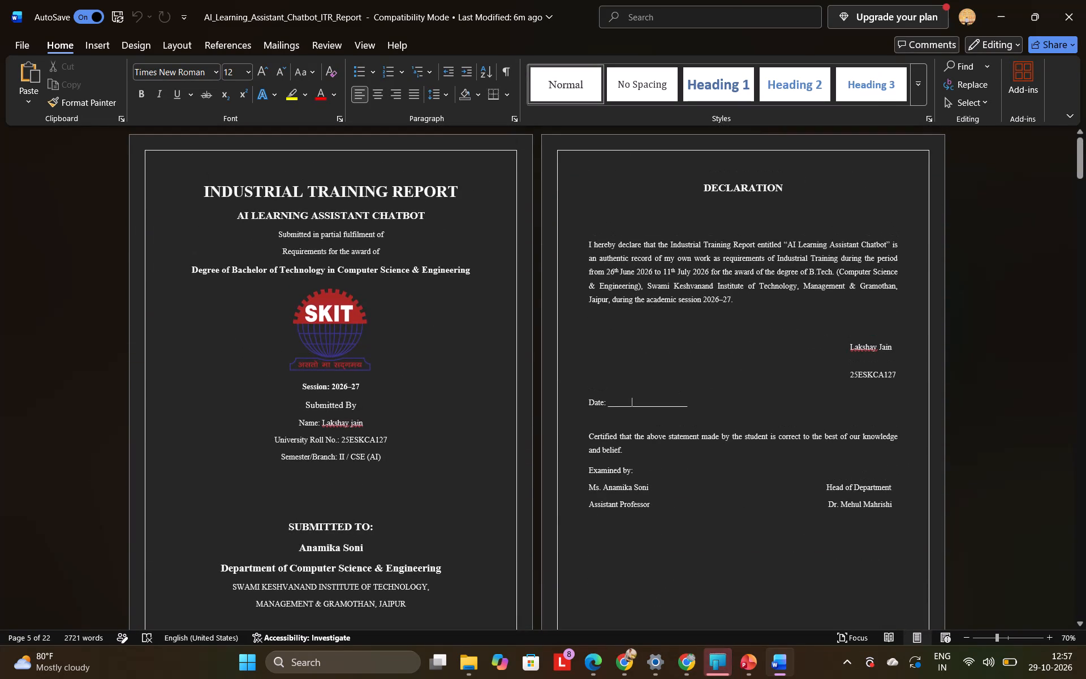
pyautogui.click(1068, 5)
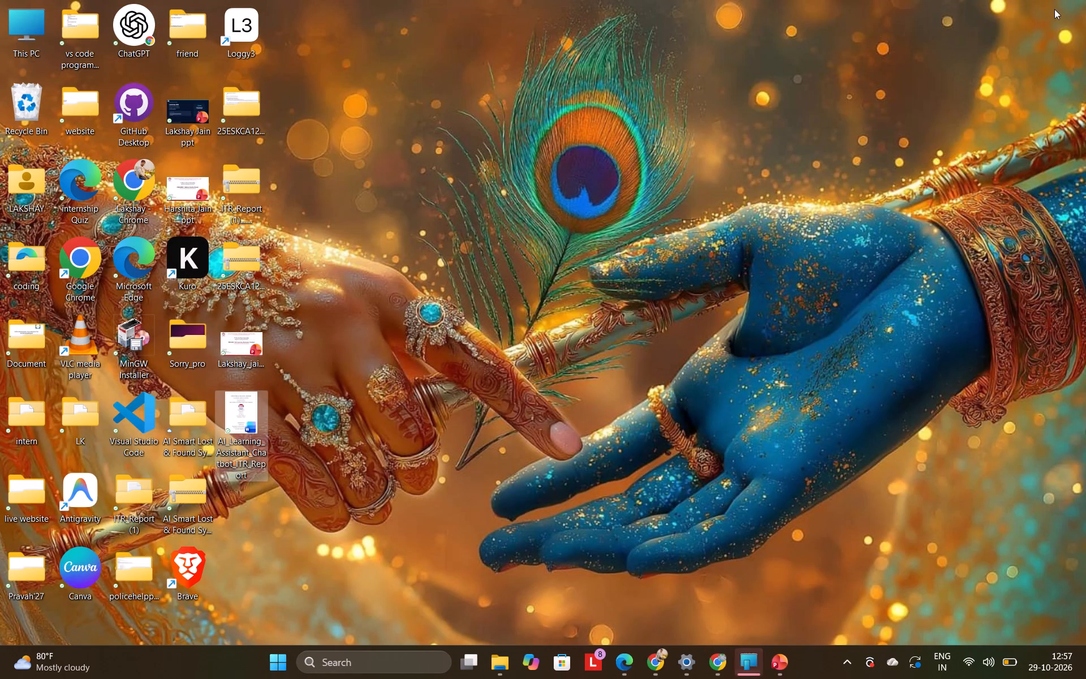
# Carry the desktop file AI_Learning_Assistant_Chatbot_ITR_Report over to the Chrome browser.
pyautogui.click(236, 414)
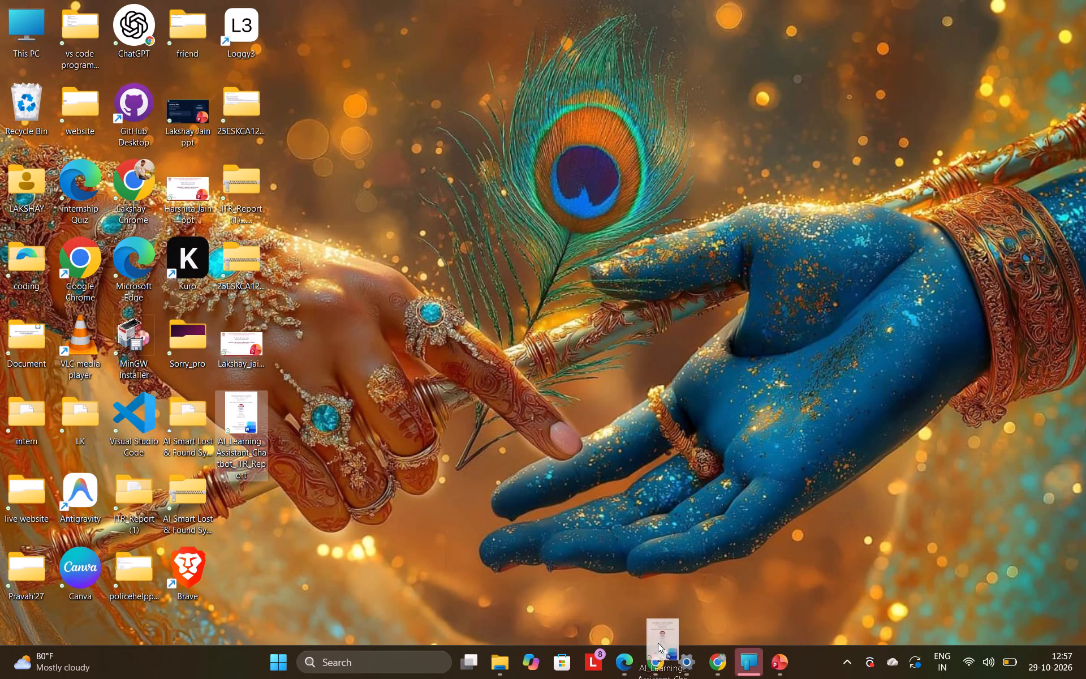